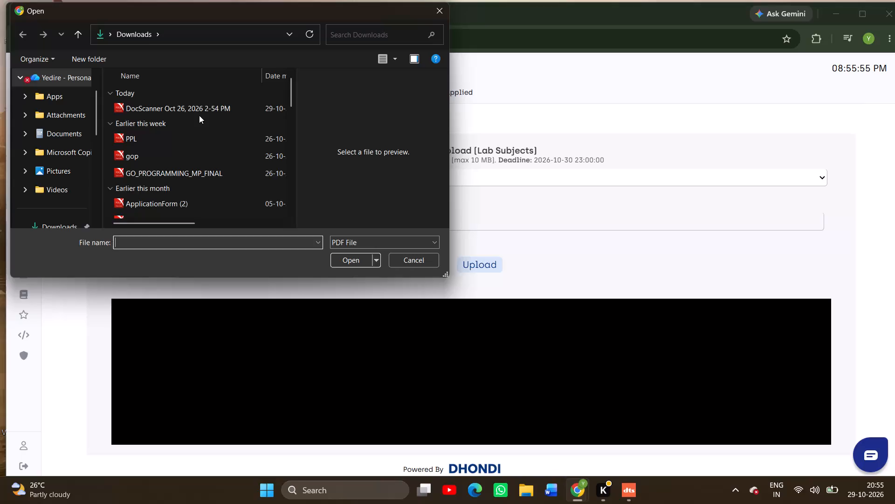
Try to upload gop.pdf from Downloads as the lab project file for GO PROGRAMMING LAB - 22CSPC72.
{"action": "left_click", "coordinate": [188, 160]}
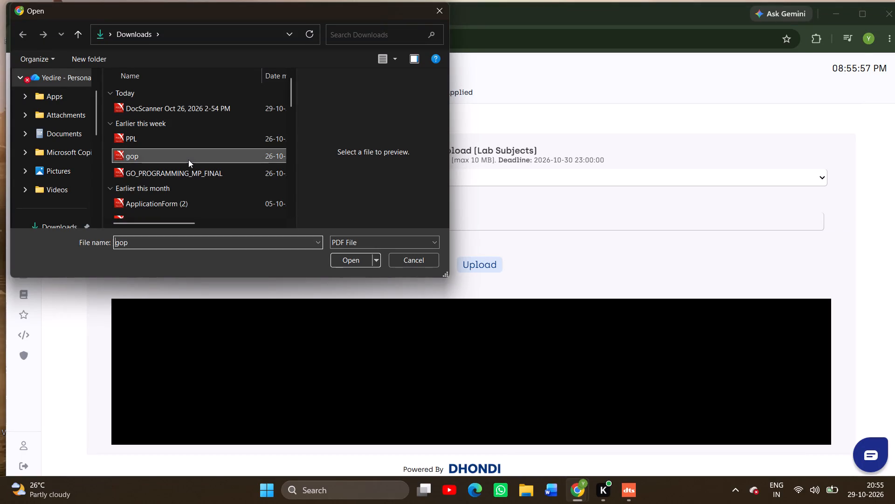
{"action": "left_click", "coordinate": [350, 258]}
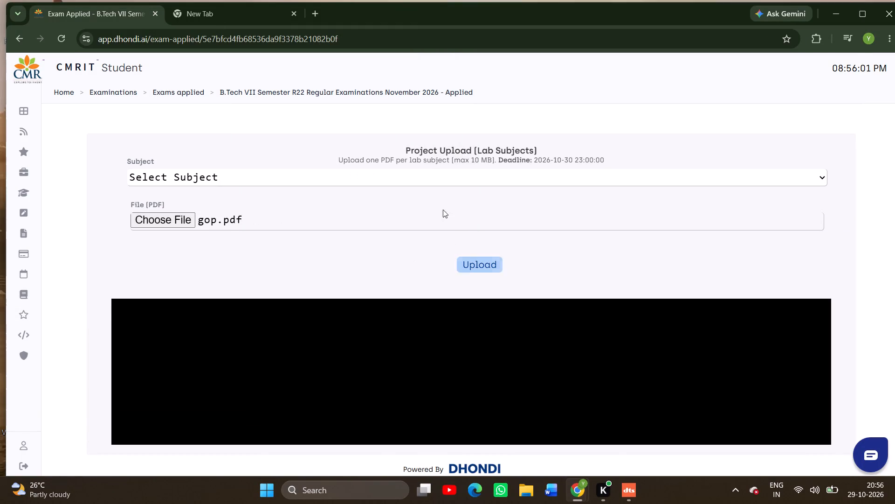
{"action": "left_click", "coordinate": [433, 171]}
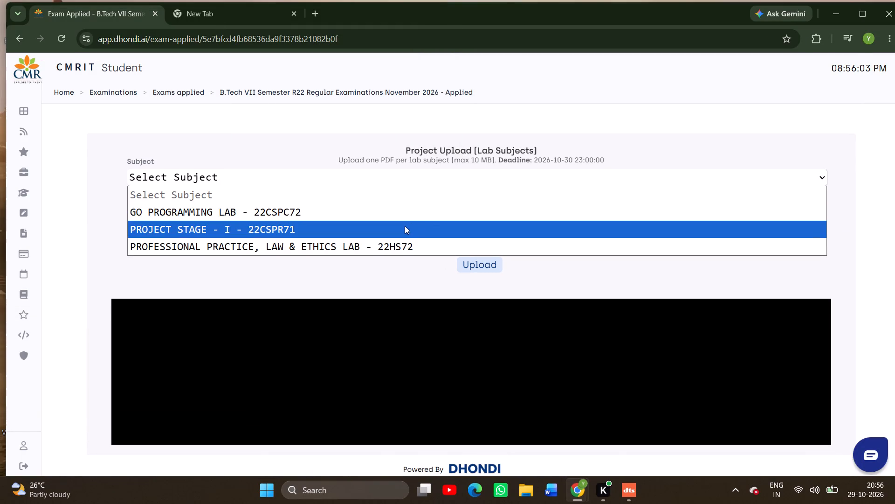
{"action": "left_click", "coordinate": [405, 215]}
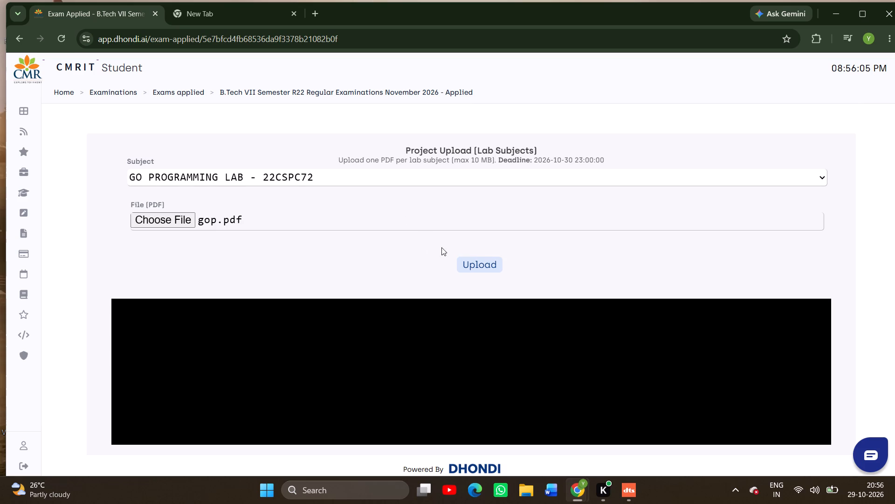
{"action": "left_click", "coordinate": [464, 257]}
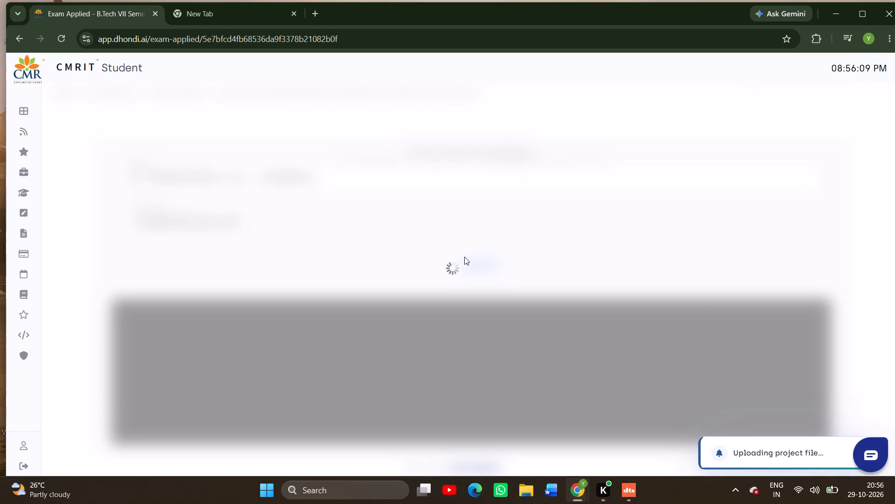
Examine the Project Upload and Seminar Upload sections of the exam page after the upload attempt.
{"action": "scroll", "coordinate": [464, 257], "scroll_direction": "down", "scroll_amount": 1}
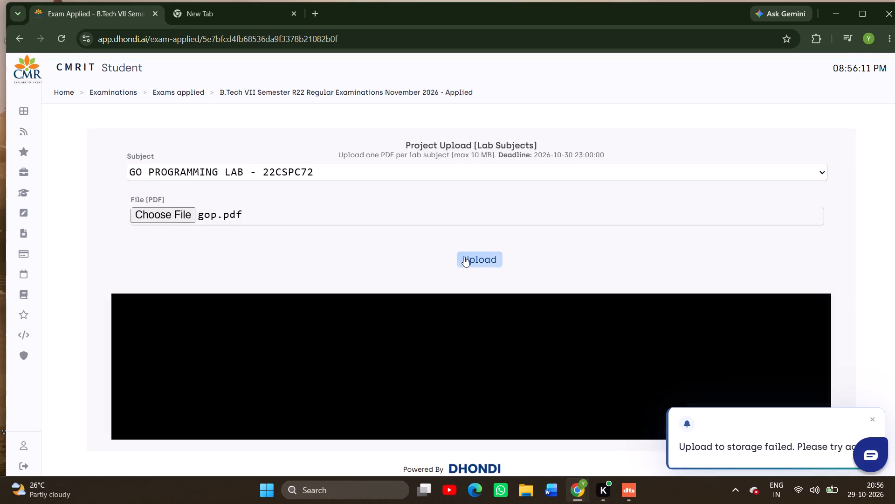
{"action": "scroll", "coordinate": [464, 257], "scroll_direction": "down", "scroll_amount": 2}
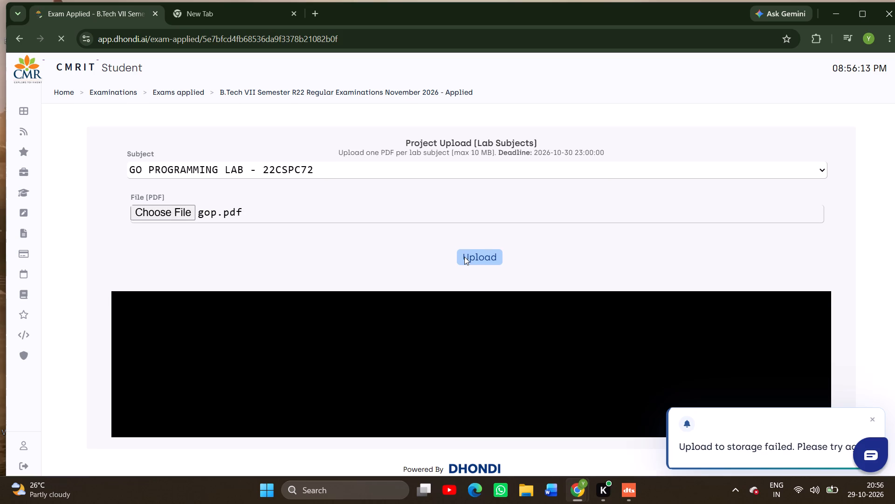
{"action": "scroll", "coordinate": [464, 257], "scroll_direction": "down", "scroll_amount": 2}
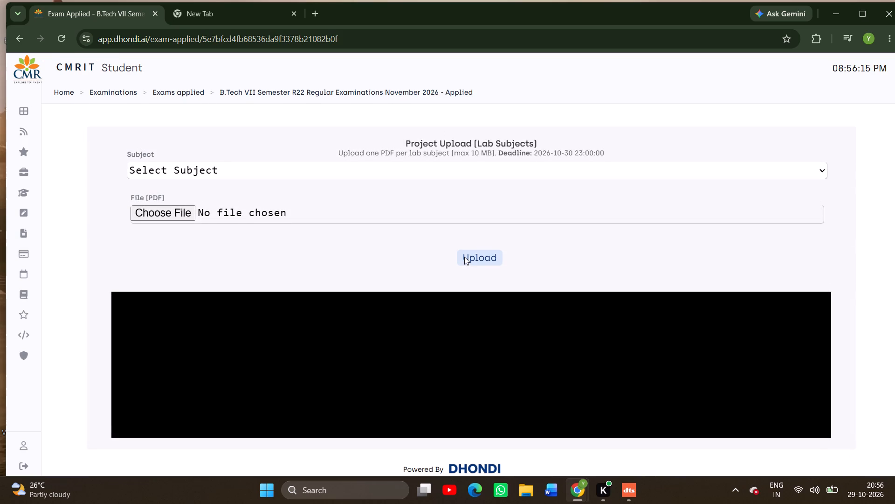
{"action": "scroll", "coordinate": [463, 241], "scroll_direction": "down", "scroll_amount": 3}
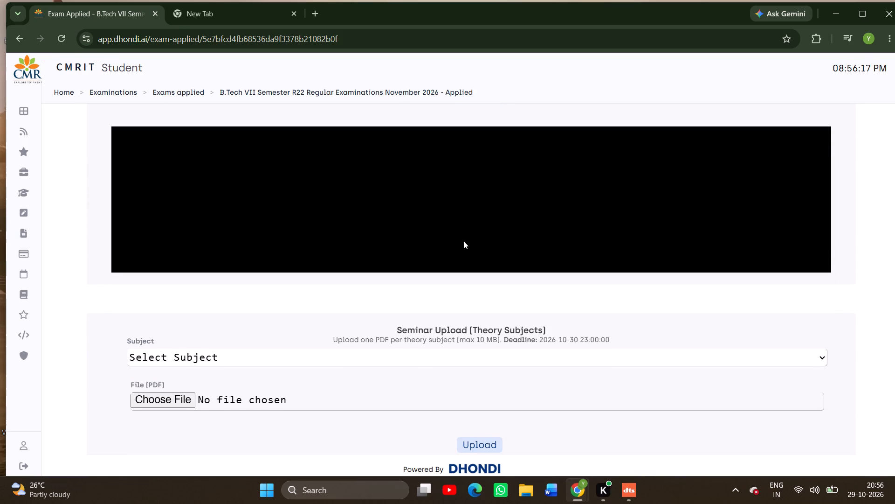
{"action": "scroll", "coordinate": [463, 241], "scroll_direction": "down", "scroll_amount": 1}
{"action": "scroll", "coordinate": [463, 241], "scroll_direction": "up", "scroll_amount": 1}
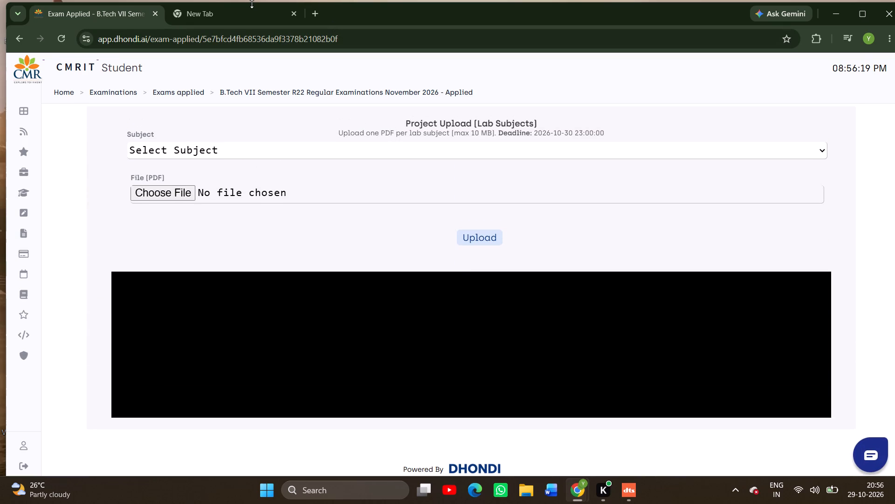
Search Google for "compress" in the other browser tab and open iLovePDF's Compress PDF tool.
{"action": "left_click", "coordinate": [252, 3]}
{"action": "left_click", "coordinate": [250, 7]}
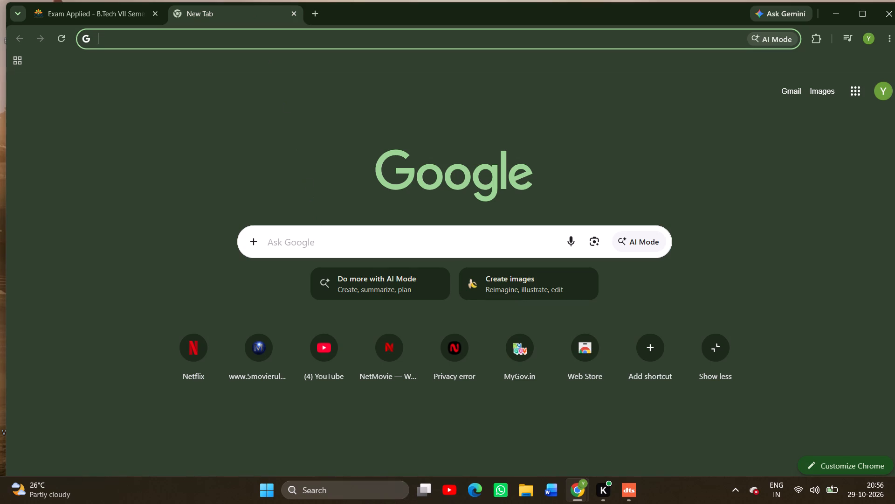
{"action": "left_click", "coordinate": [307, 242]}
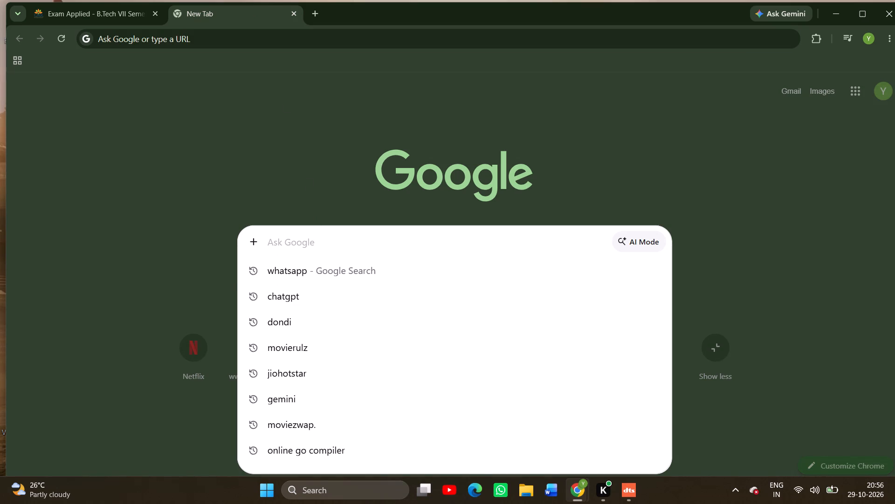
{"action": "type", "text": "compress"}
{"action": "key", "text": "Return"}
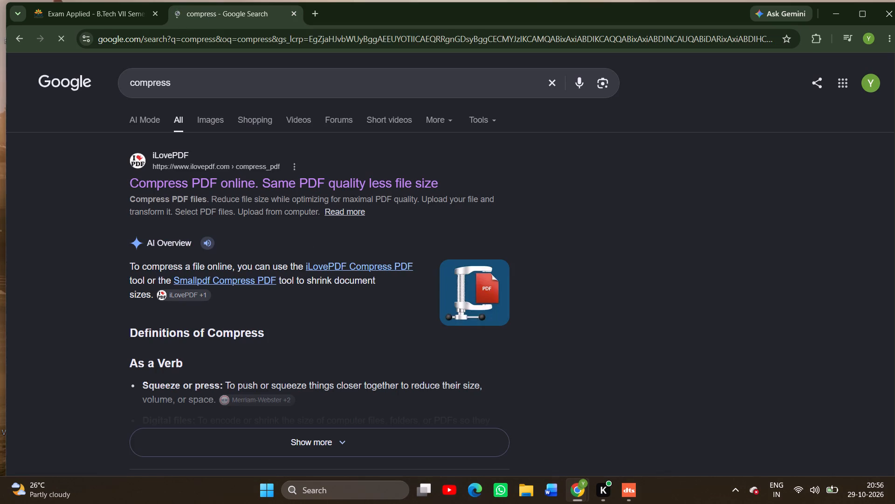
{"action": "left_click", "coordinate": [273, 188]}
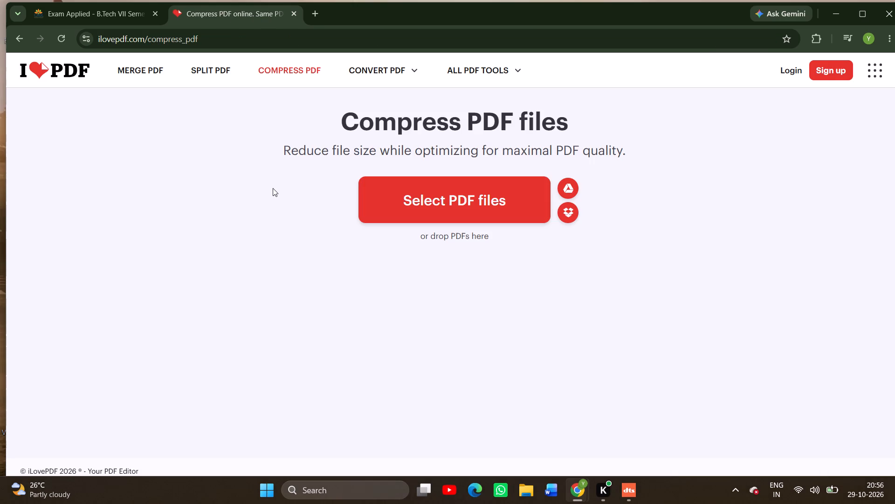
{"action": "left_click", "coordinate": [273, 188]}
{"action": "left_click", "coordinate": [385, 214]}
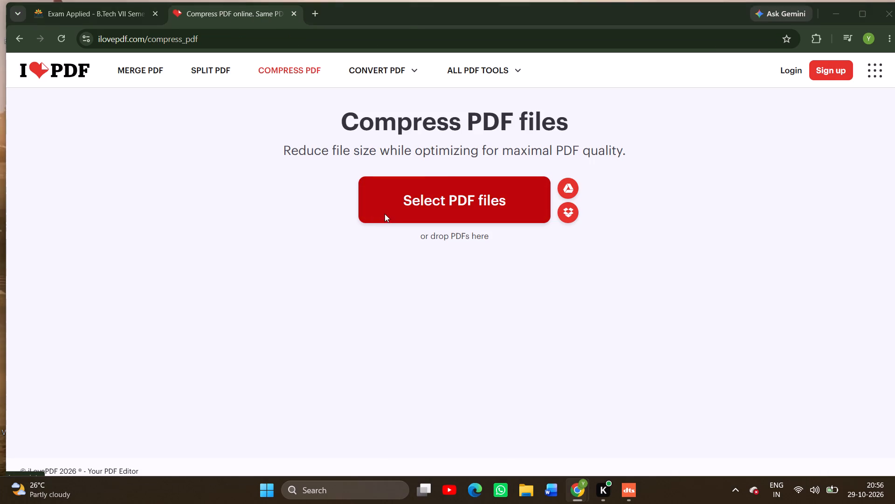
{"action": "left_click", "coordinate": [212, 156]}
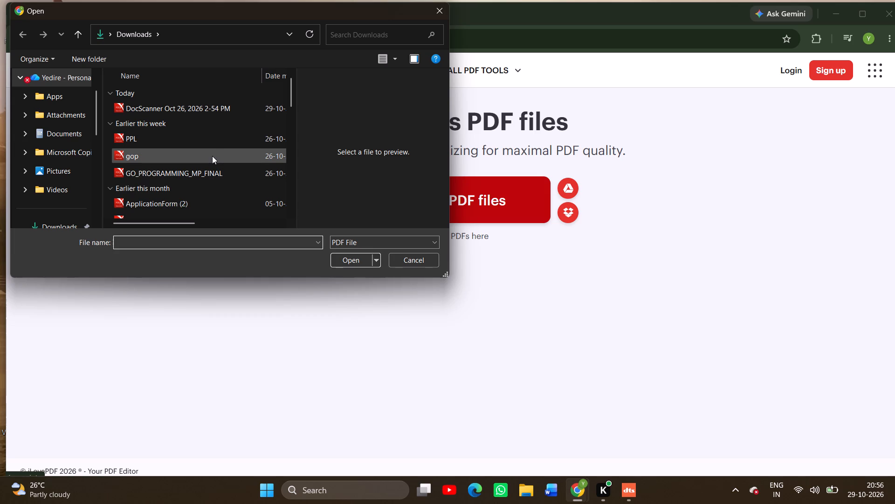
{"action": "left_click", "coordinate": [355, 261]}
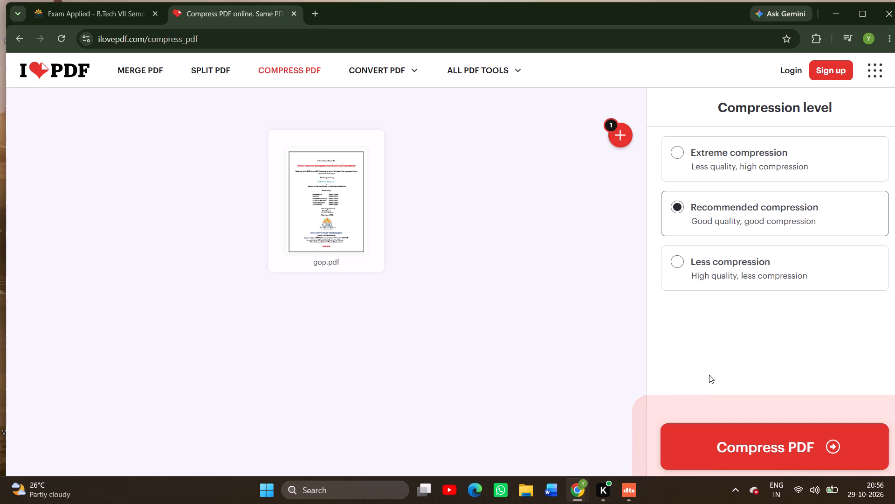
{"action": "left_click", "coordinate": [717, 442]}
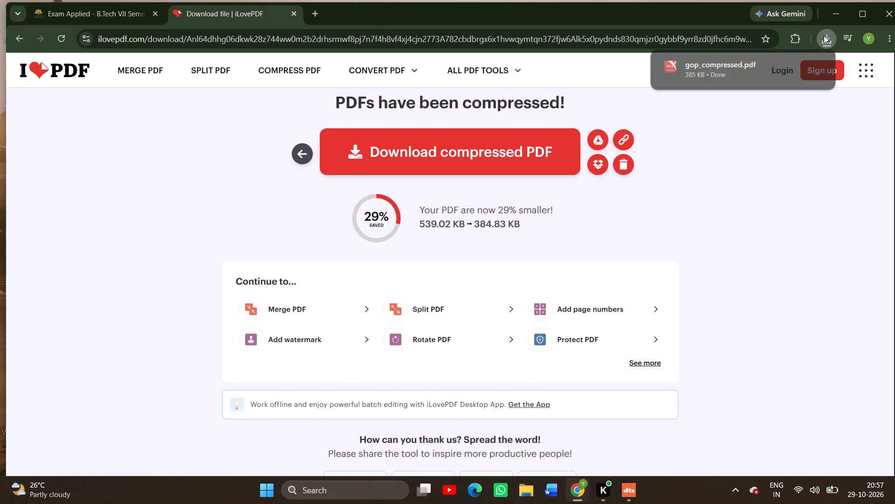
{"action": "left_click", "coordinate": [824, 35]}
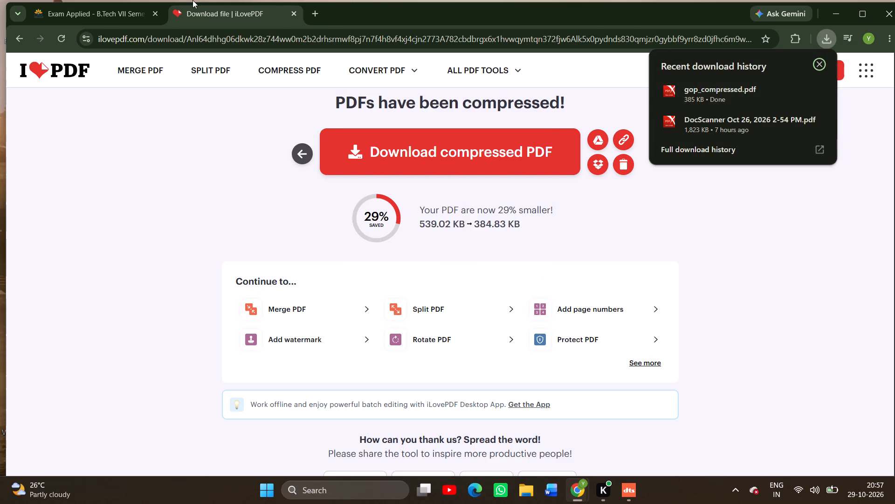
Return to the exam page and upload gop_compressed.pdf as the lab project file for GO PROGRAMMING LAB - 22CSPC72.
{"action": "left_click", "coordinate": [111, 7]}
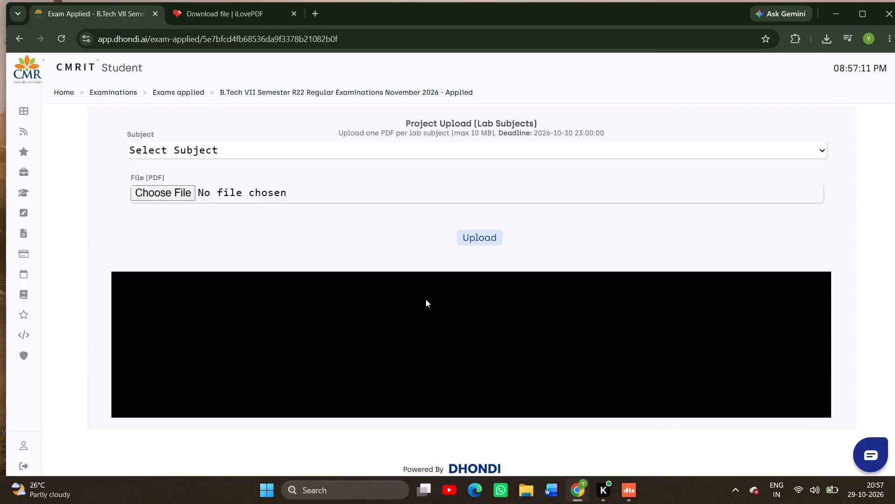
{"action": "scroll", "coordinate": [380, 173], "scroll_direction": "up", "scroll_amount": 4}
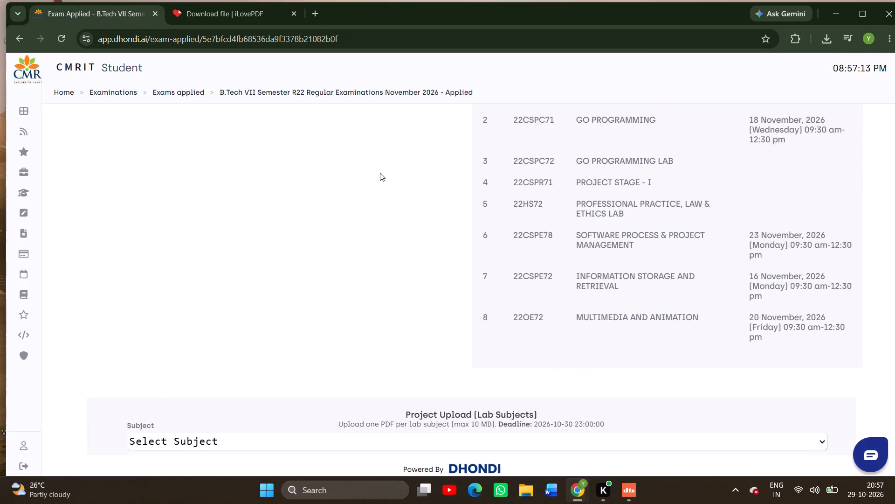
{"action": "scroll", "coordinate": [380, 173], "scroll_direction": "up", "scroll_amount": 3}
{"action": "scroll", "coordinate": [380, 173], "scroll_direction": "down", "scroll_amount": 5}
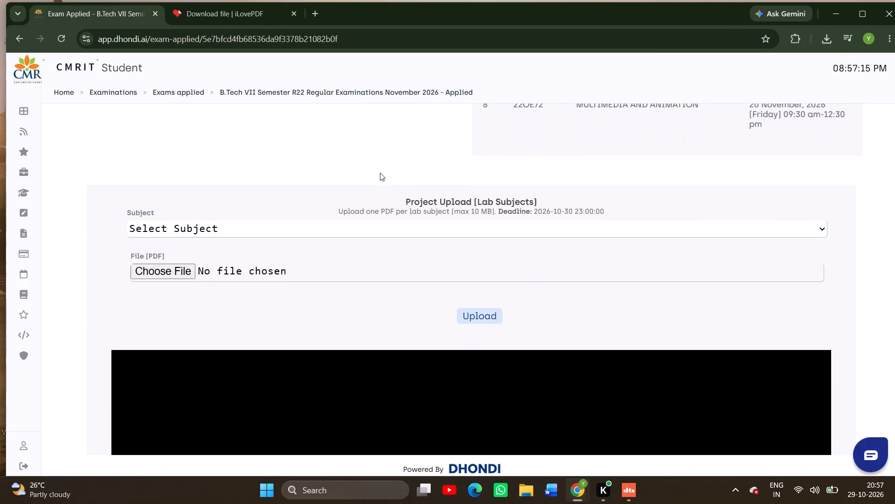
{"action": "left_click", "coordinate": [372, 232]}
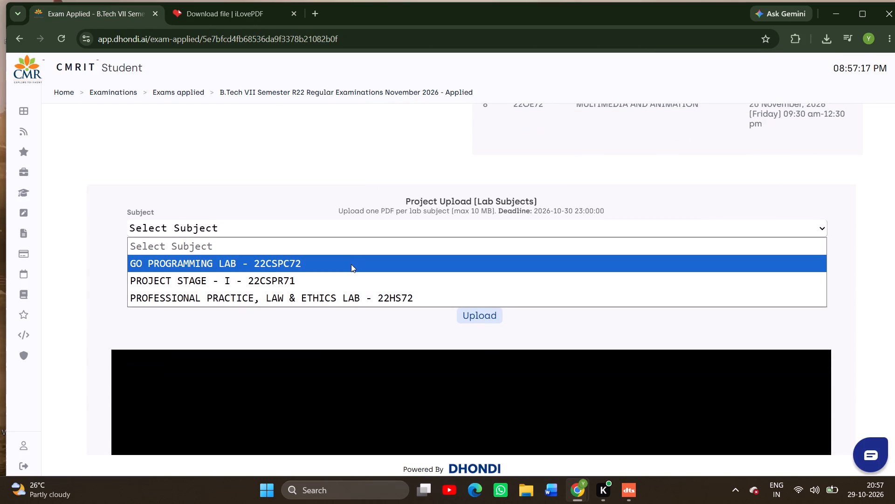
{"action": "left_click", "coordinate": [351, 264]}
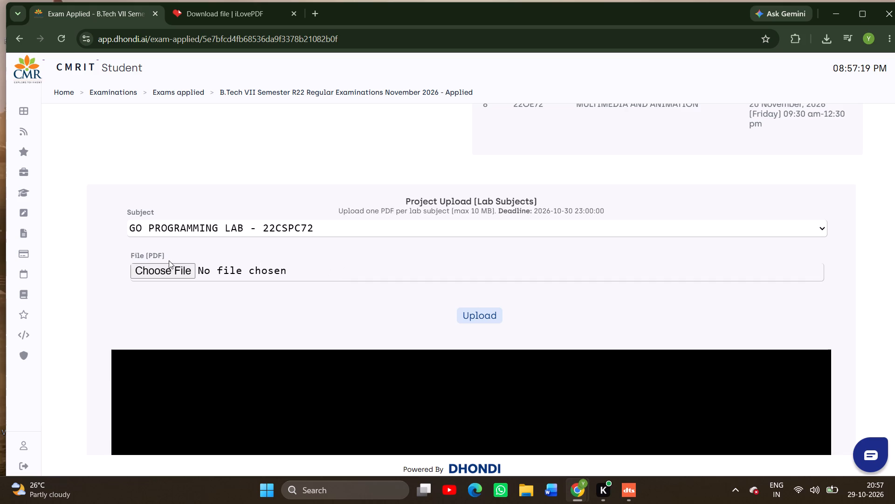
{"action": "left_click", "coordinate": [165, 268]}
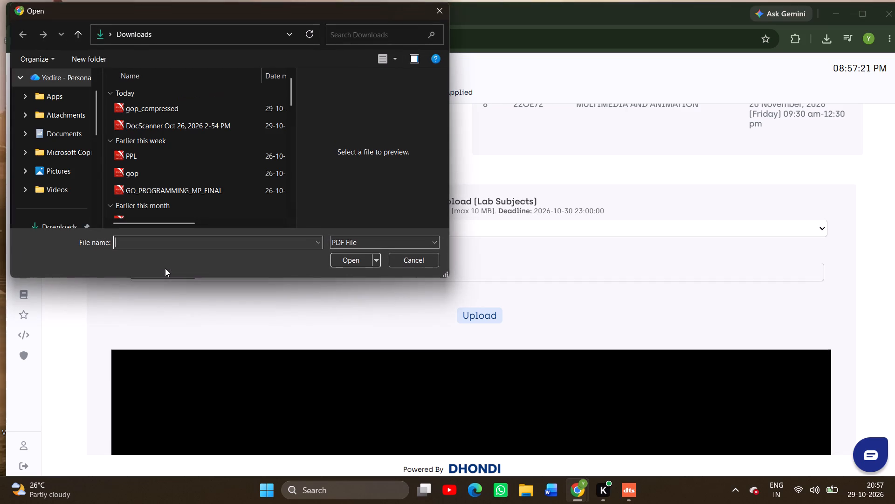
{"action": "left_click", "coordinate": [207, 114]}
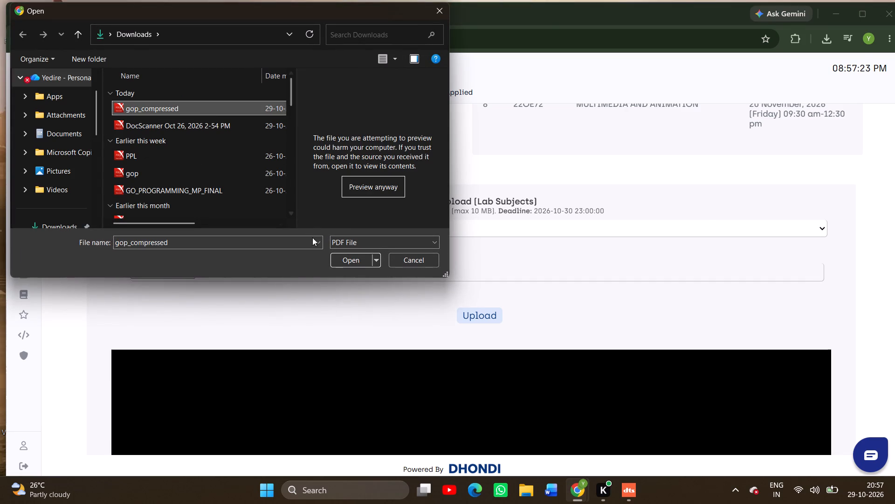
{"action": "left_click", "coordinate": [333, 255]}
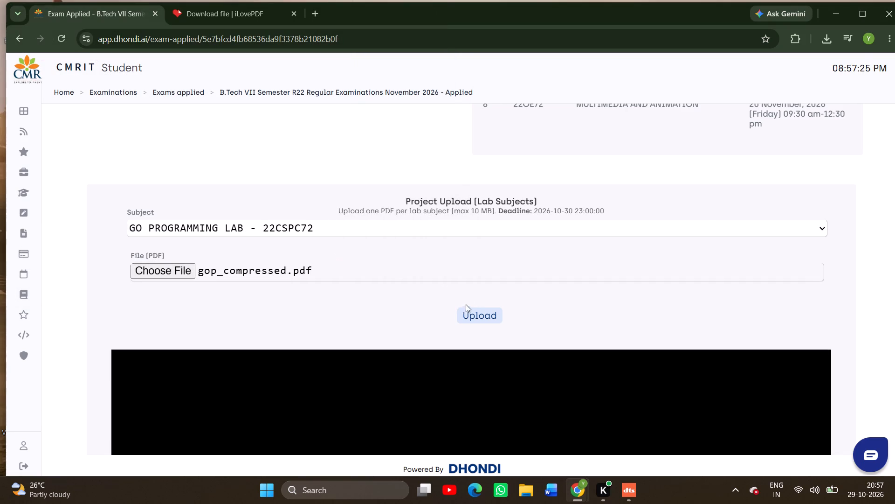
{"action": "left_click", "coordinate": [469, 311]}
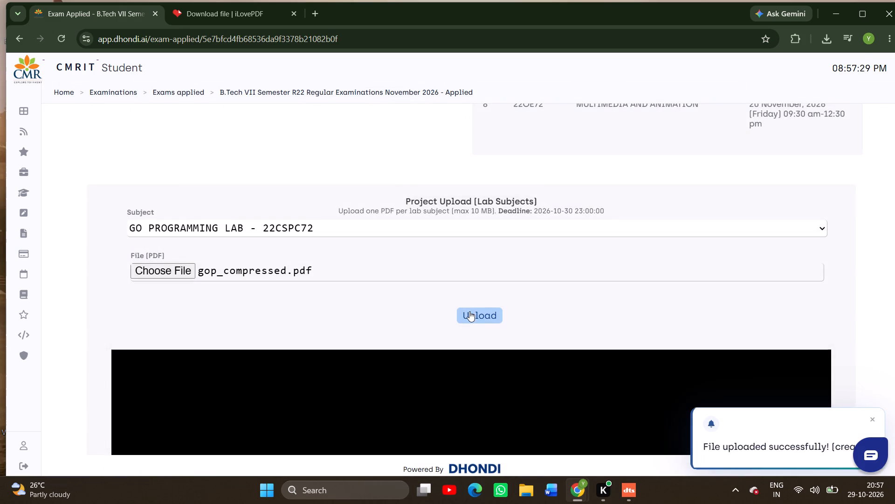
Check the upload status in the lab subject list and in the uploads listed under Project Upload.
{"action": "scroll", "coordinate": [469, 311], "scroll_direction": "down", "scroll_amount": 2}
{"action": "scroll", "coordinate": [469, 311], "scroll_direction": "up", "scroll_amount": 1}
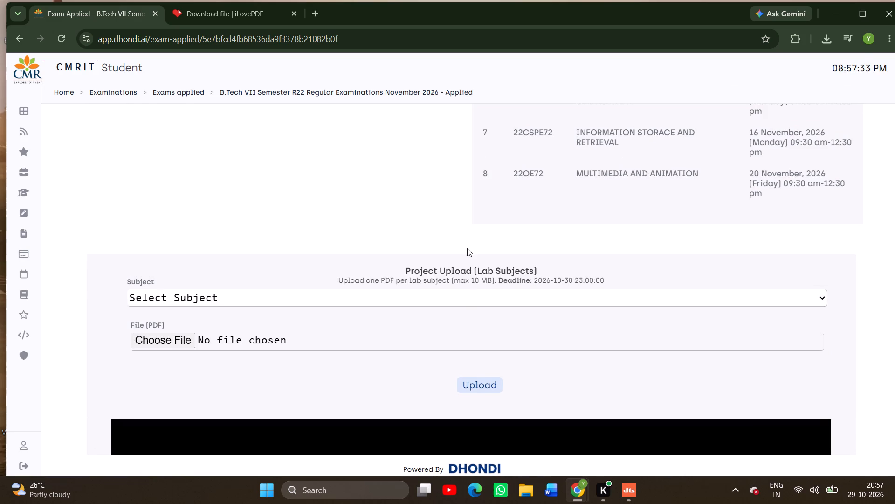
{"action": "left_click", "coordinate": [459, 300]}
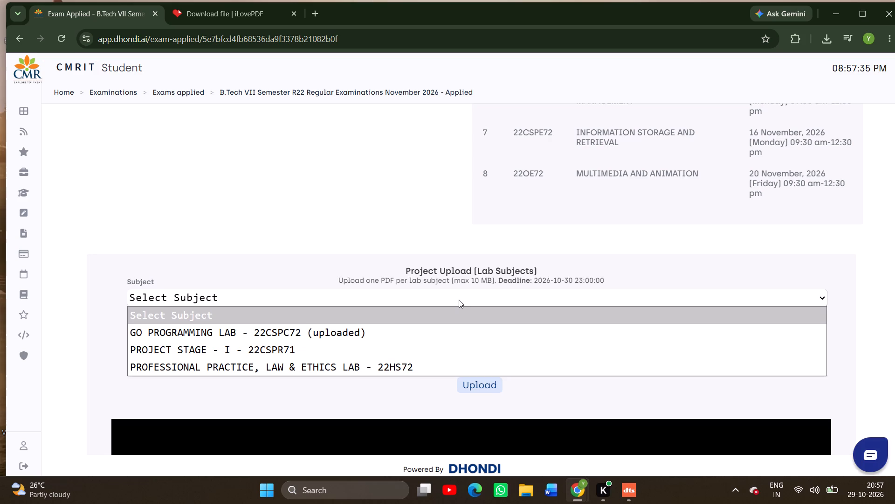
{"action": "left_click", "coordinate": [459, 300]}
{"action": "left_click", "coordinate": [459, 300]}
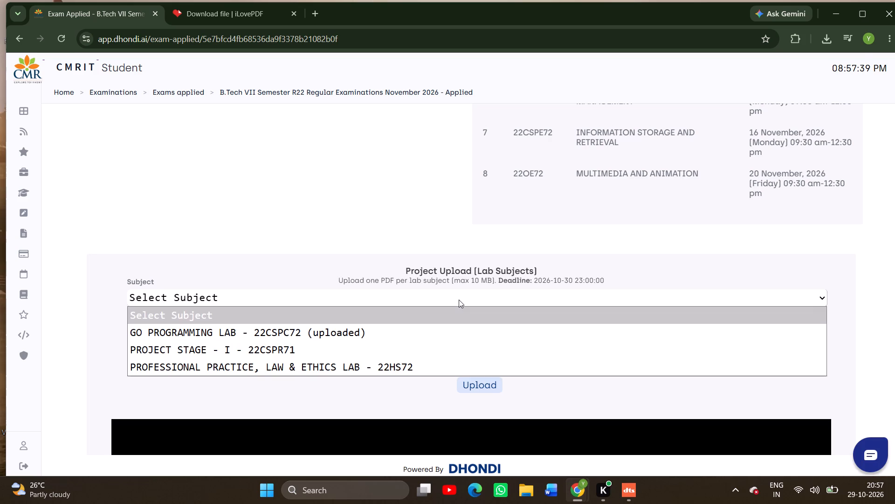
{"action": "left_click", "coordinate": [459, 300]}
{"action": "scroll", "coordinate": [459, 300], "scroll_direction": "down", "scroll_amount": 4}
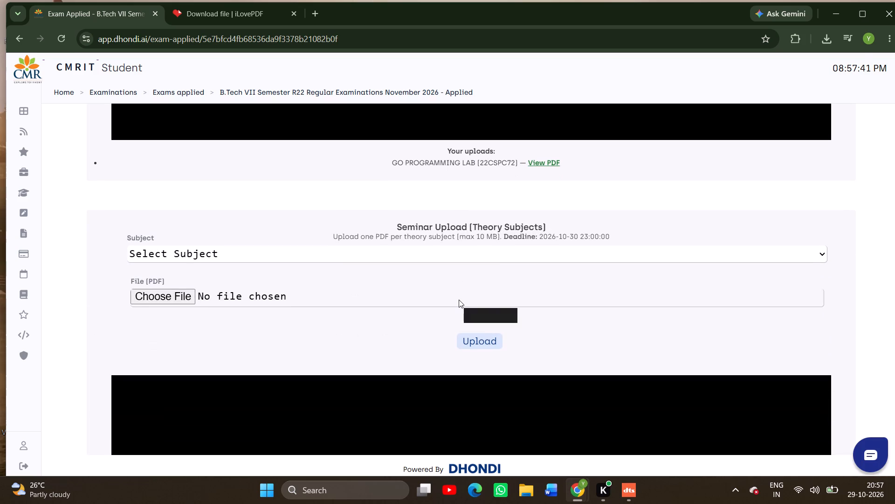
Review the exam subject list and the Project Upload and Seminar Upload sections on the exam page.
{"action": "scroll", "coordinate": [455, 261], "scroll_direction": "up", "scroll_amount": 3}
{"action": "scroll", "coordinate": [455, 261], "scroll_direction": "down", "scroll_amount": 1}
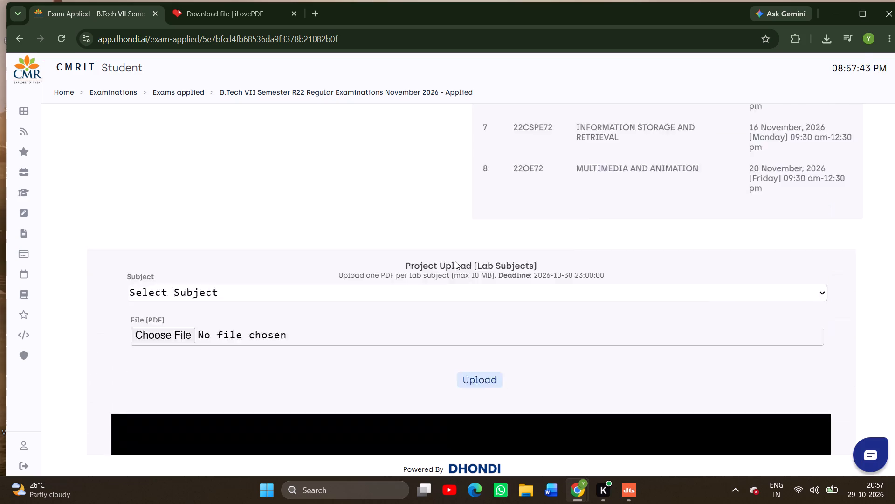
{"action": "scroll", "coordinate": [455, 261], "scroll_direction": "down", "scroll_amount": 1}
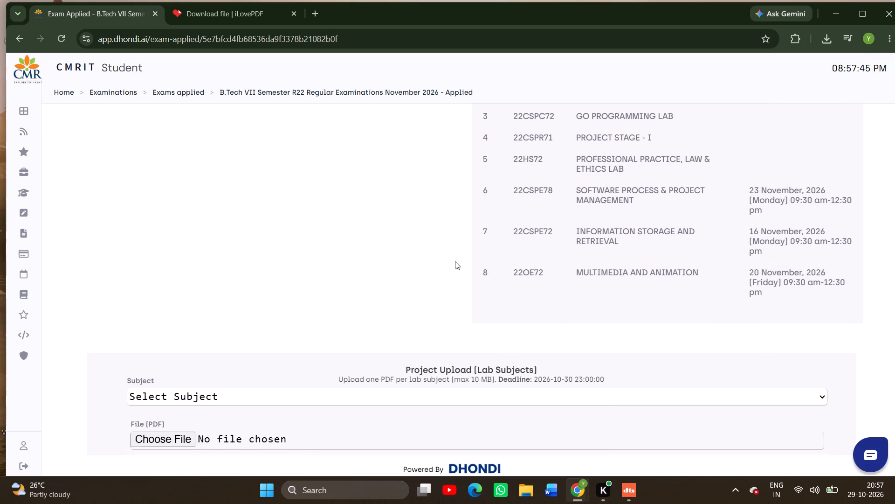
{"action": "scroll", "coordinate": [455, 261], "scroll_direction": "down", "scroll_amount": 1}
{"action": "scroll", "coordinate": [455, 261], "scroll_direction": "up", "scroll_amount": 1}
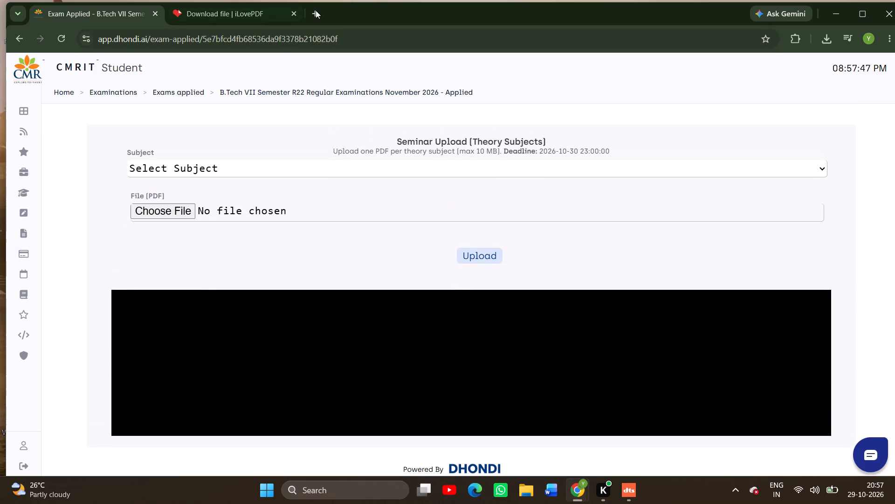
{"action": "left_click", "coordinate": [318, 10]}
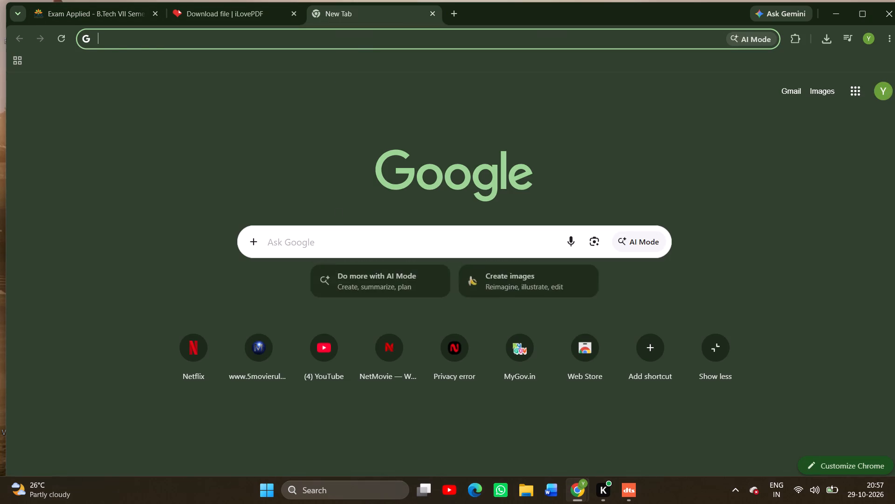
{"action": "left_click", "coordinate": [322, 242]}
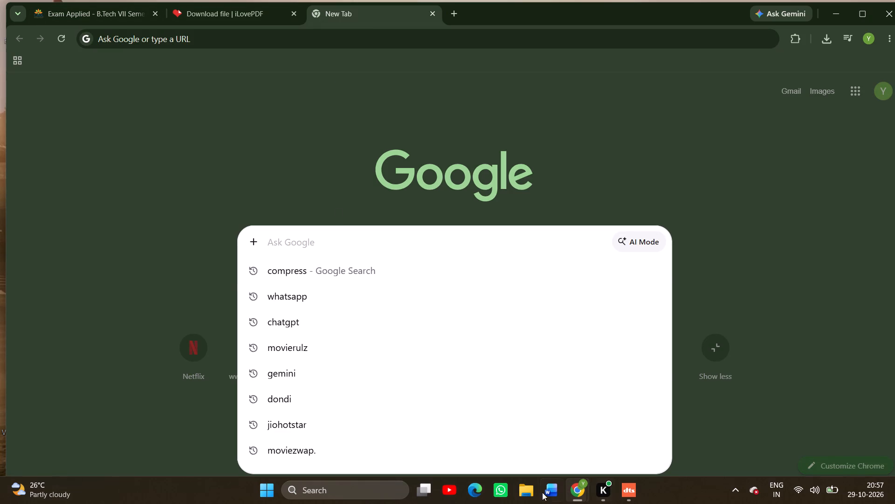
Find 2D_and_3D_Animation_Seminar among the recent files in File Explorer and open its Downloads folder location.
{"action": "left_click", "coordinate": [530, 490]}
{"action": "left_click", "coordinate": [530, 490]}
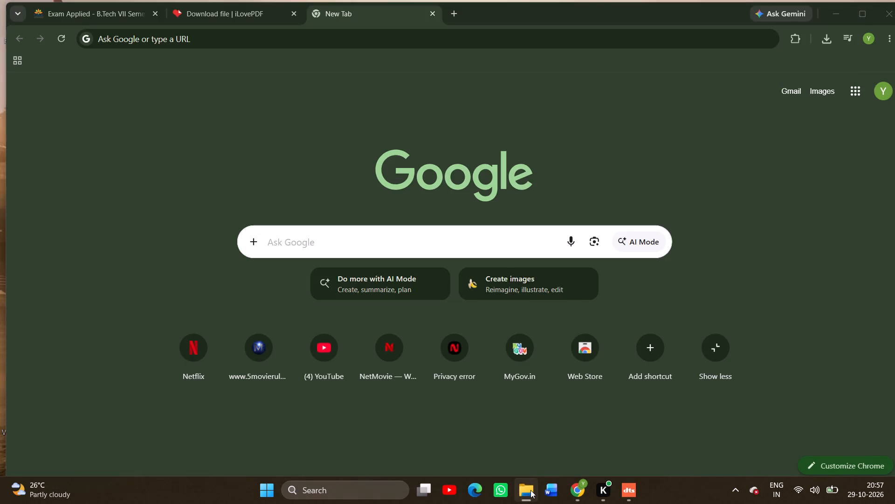
{"action": "left_click", "coordinate": [530, 490]}
{"action": "scroll", "coordinate": [386, 315], "scroll_direction": "down", "scroll_amount": 1}
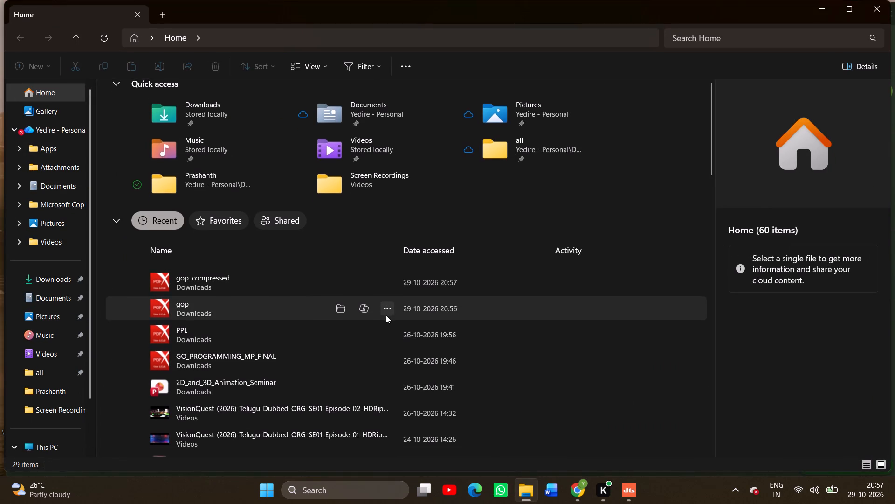
{"action": "scroll", "coordinate": [386, 315], "scroll_direction": "down", "scroll_amount": 2}
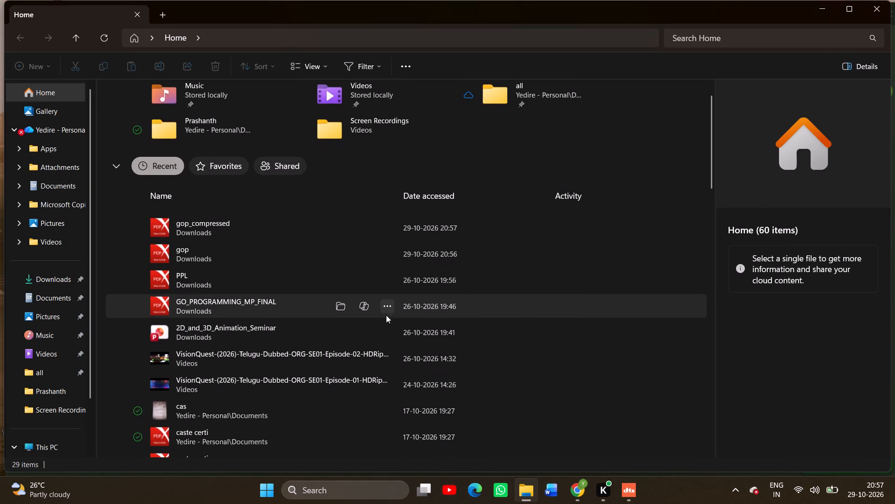
{"action": "scroll", "coordinate": [386, 315], "scroll_direction": "down", "scroll_amount": 1}
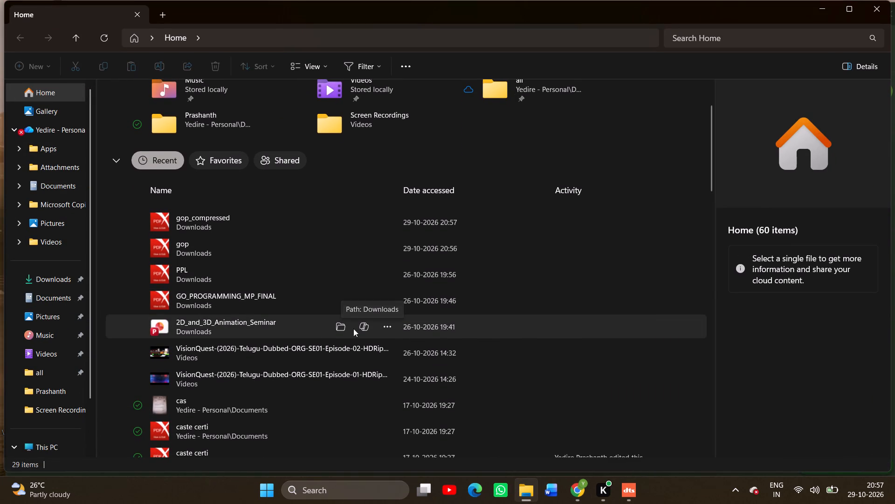
{"action": "left_click", "coordinate": [344, 327]}
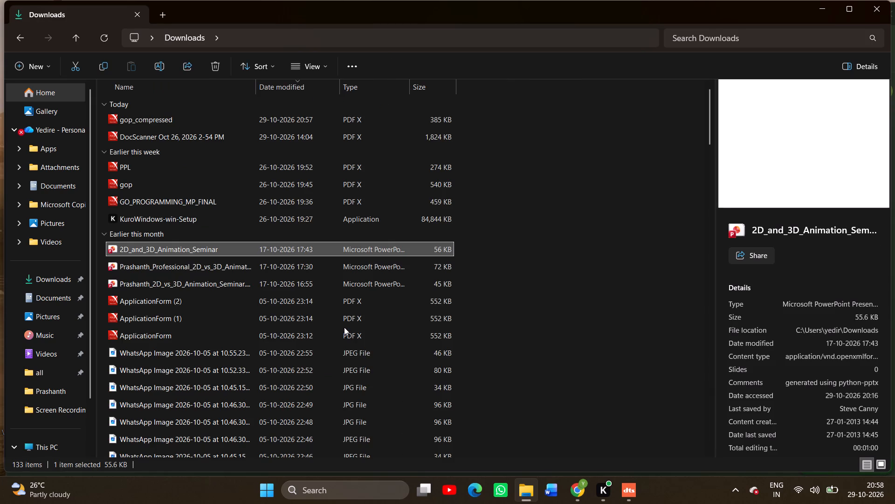
Open the 2D_and_3D_Animation_Seminar presentation, skim through its slides and close it.
{"action": "double_click", "coordinate": [307, 254]}
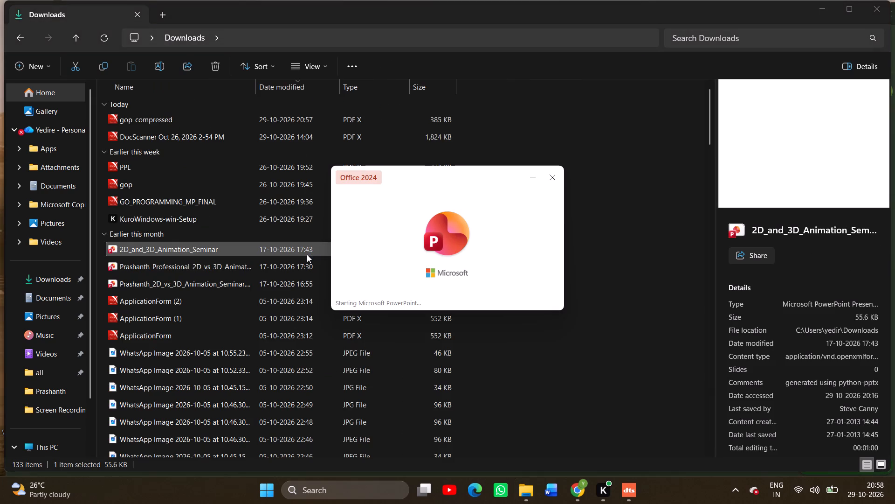
{"action": "scroll", "coordinate": [489, 376], "scroll_direction": "down", "scroll_amount": 8}
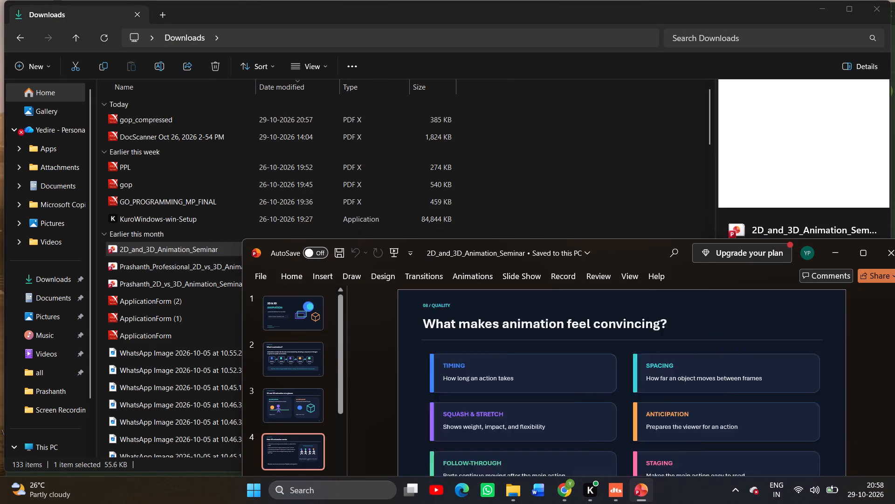
{"action": "scroll", "coordinate": [489, 376], "scroll_direction": "down", "scroll_amount": 6}
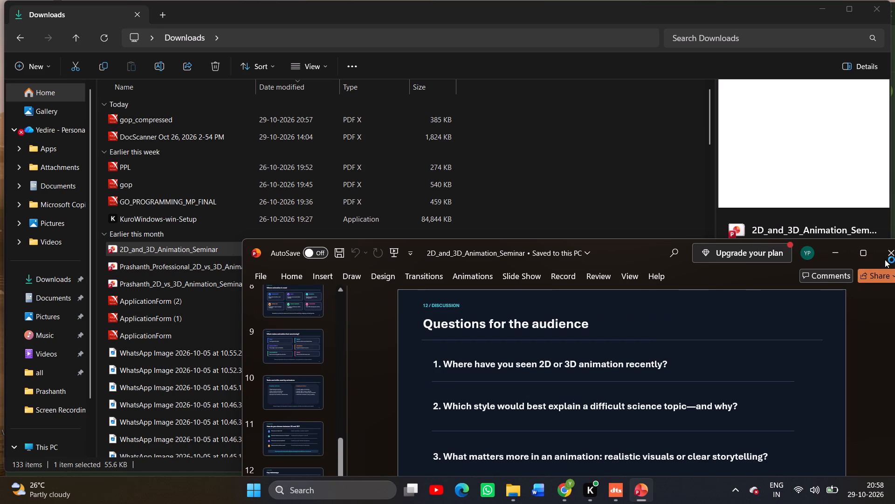
{"action": "left_click", "coordinate": [885, 259]}
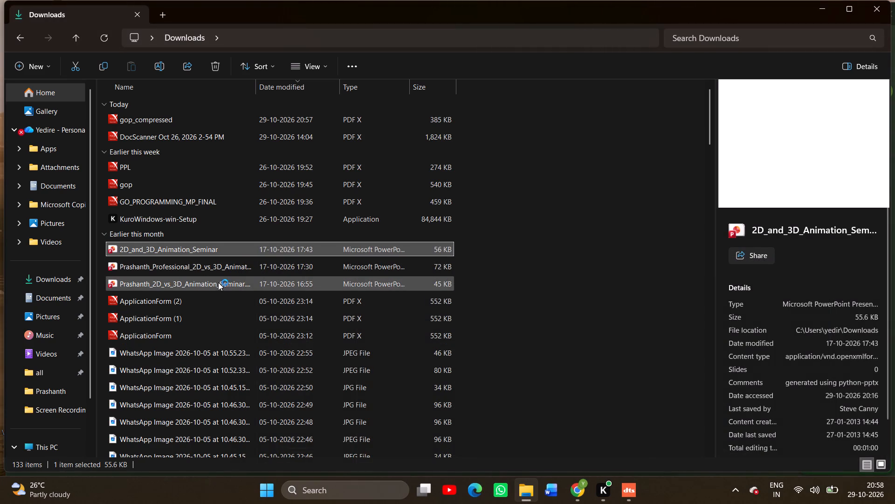
Open the 45 KB 2D_vs_3D_Animation_Seminar presentation from Downloads, maximize it and review its last two slides.
{"action": "double_click", "coordinate": [216, 283]}
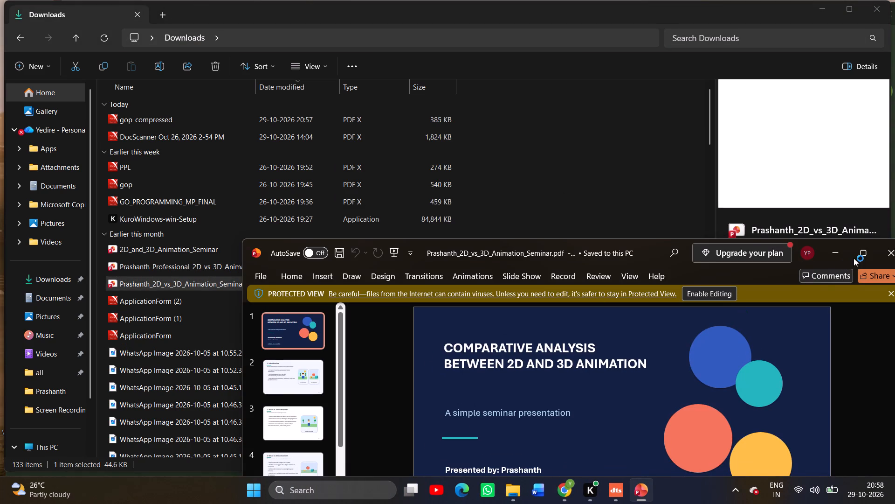
{"action": "left_click", "coordinate": [854, 258]}
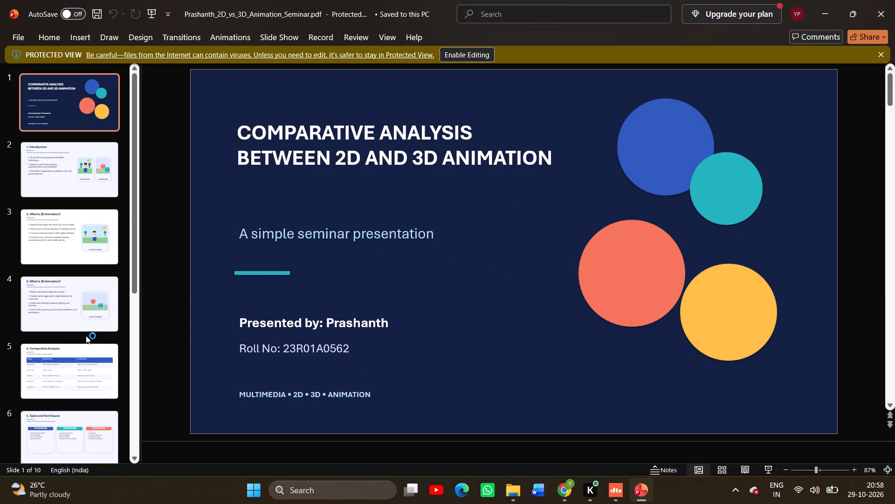
{"action": "scroll", "coordinate": [86, 336], "scroll_direction": "down", "scroll_amount": 7}
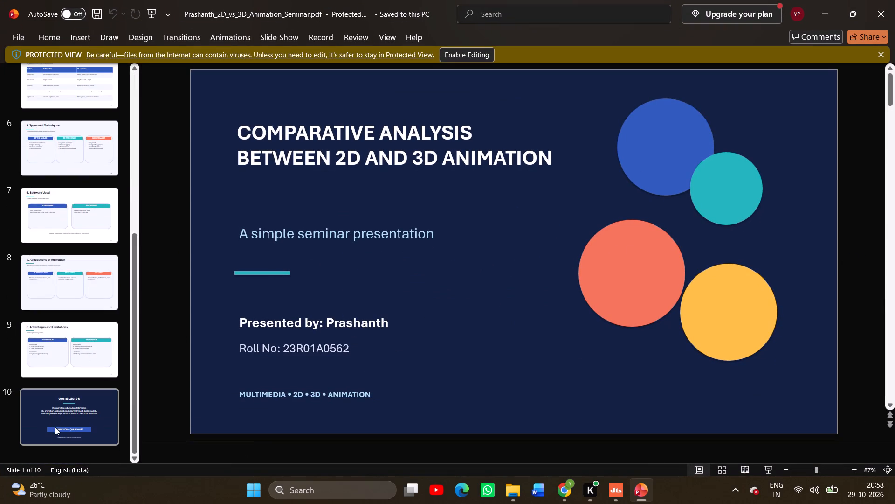
{"action": "left_click", "coordinate": [55, 433]}
{"action": "left_click", "coordinate": [47, 370]}
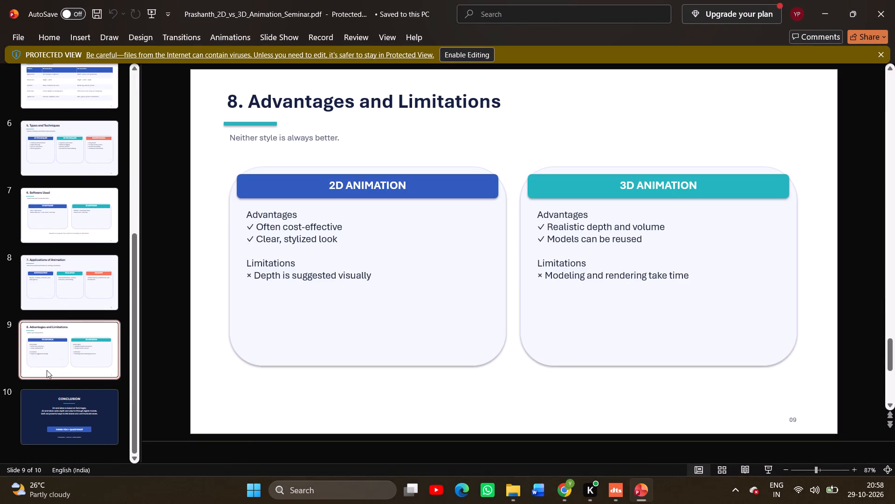
{"action": "left_click", "coordinate": [50, 408]}
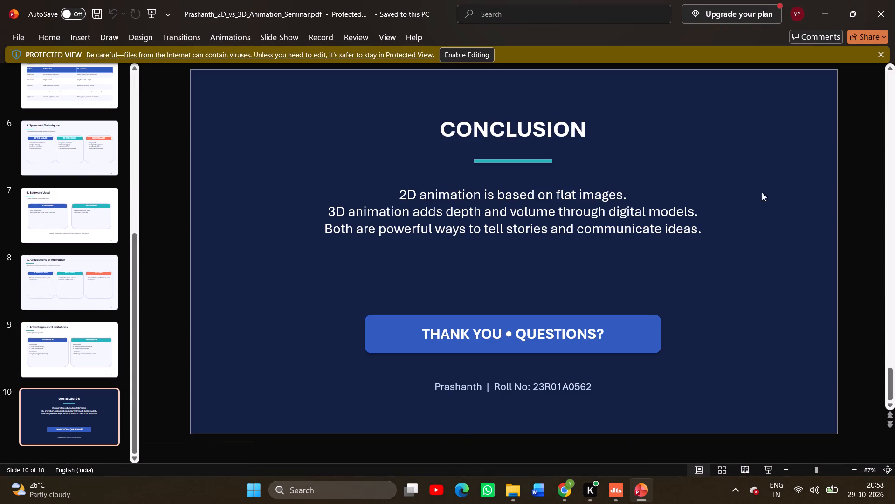
Enable editing and delete the name and roll number line and the blue box behind the thank-you text on slide 10.
{"action": "left_click", "coordinate": [458, 56]}
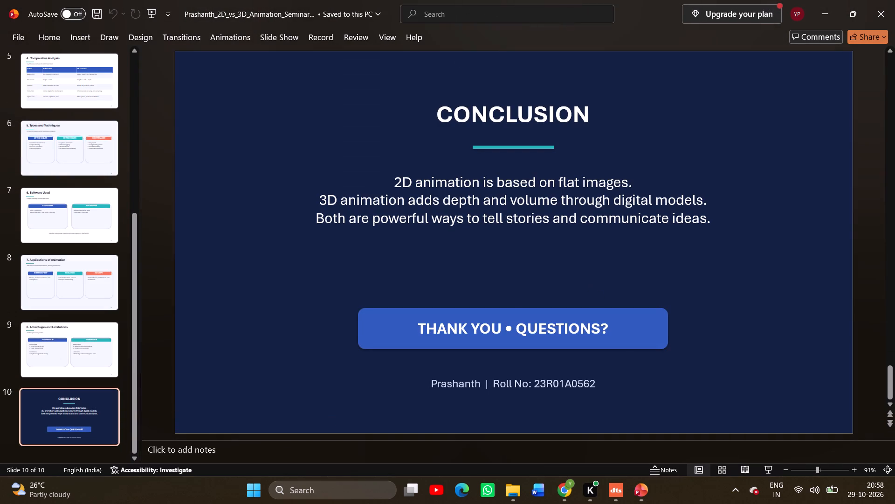
{"action": "left_click", "coordinate": [611, 388]}
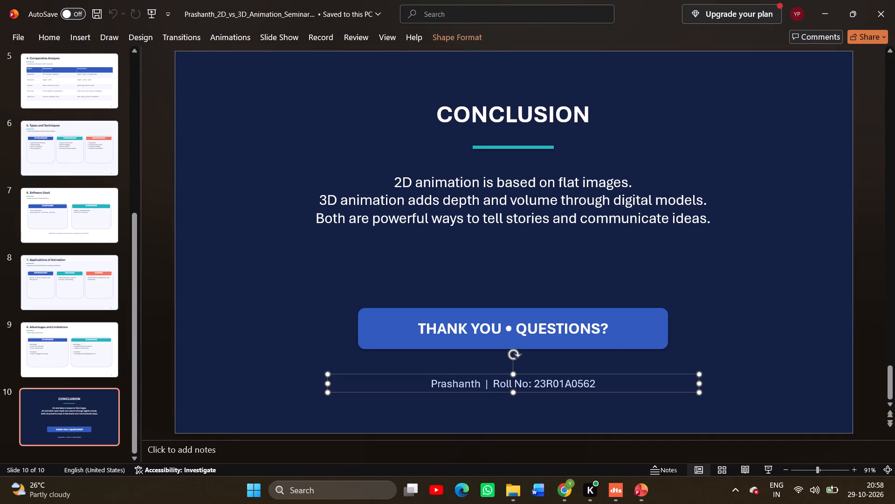
{"action": "key", "text": "BackSpace"}
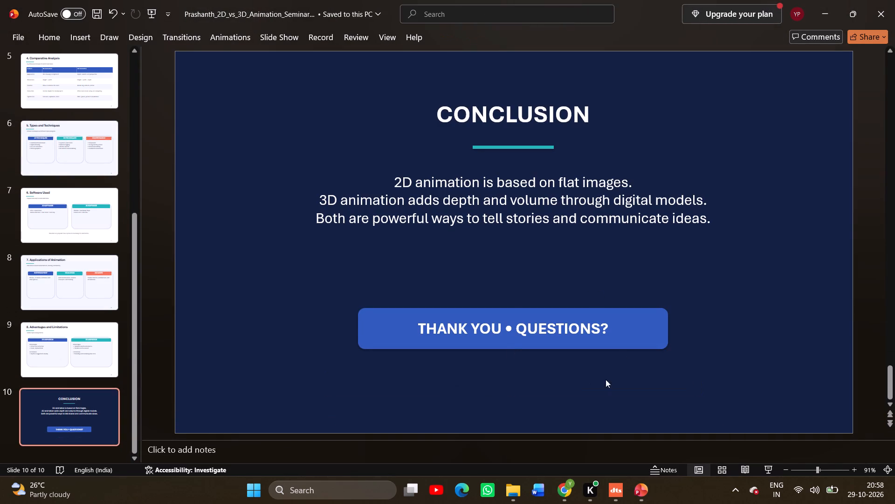
{"action": "left_click", "coordinate": [602, 344]}
{"action": "key", "text": "BackSpace"}
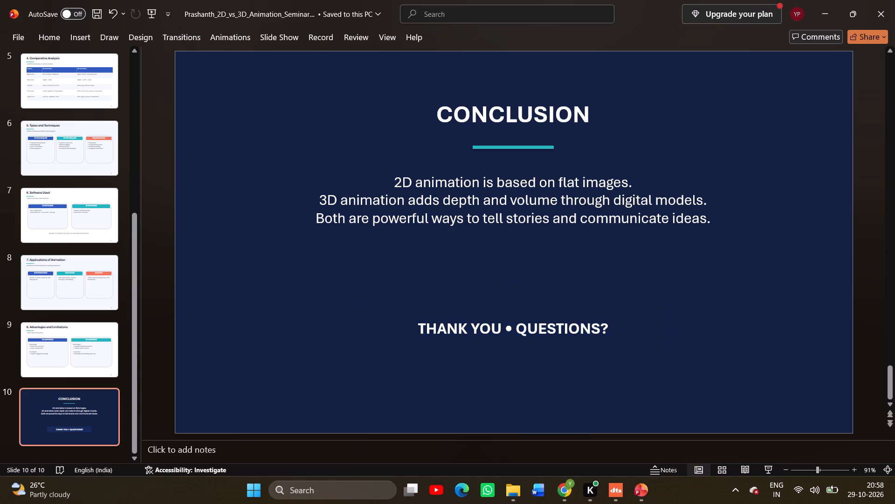
Nudge the closing text box on slide 10 and shorten its text to THANK YOU.
{"action": "left_click", "coordinate": [598, 331]}
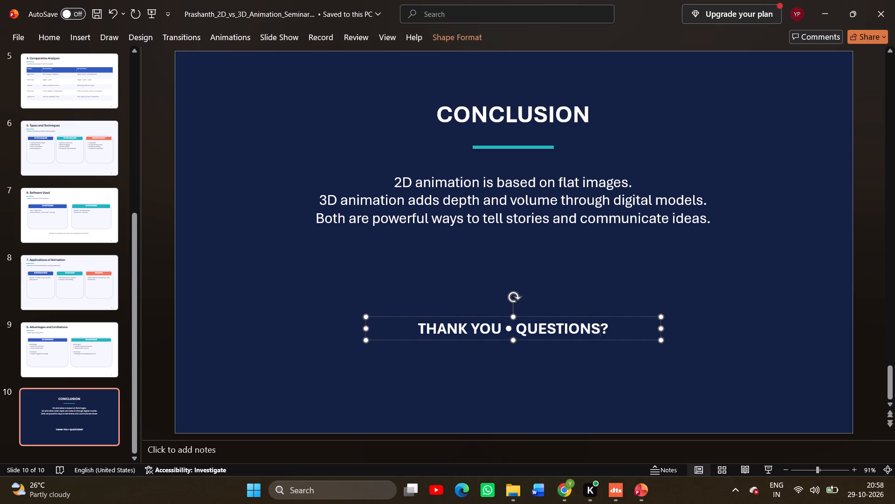
{"action": "left_click_drag", "start_coordinate": [615, 329], "coordinate": [596, 316]}
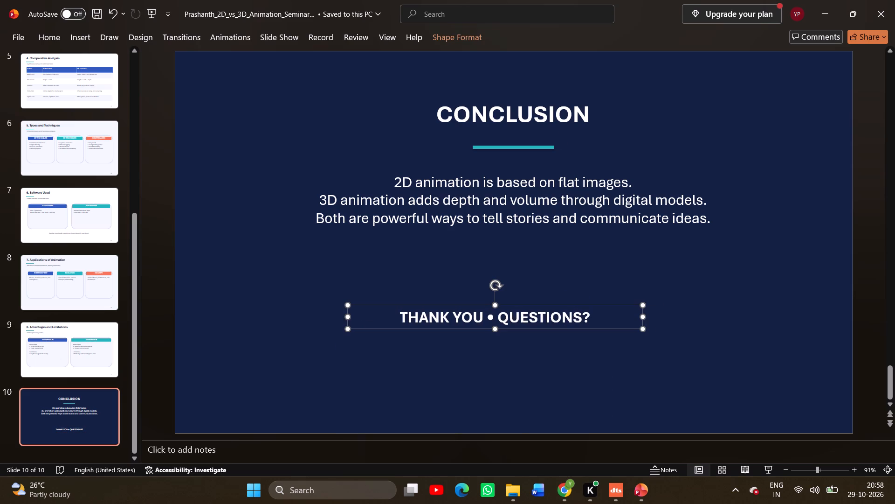
{"action": "left_click", "coordinate": [545, 320]}
{"action": "key", "text": "BackSpace"}
{"action": "key", "text": "BackSpace"}
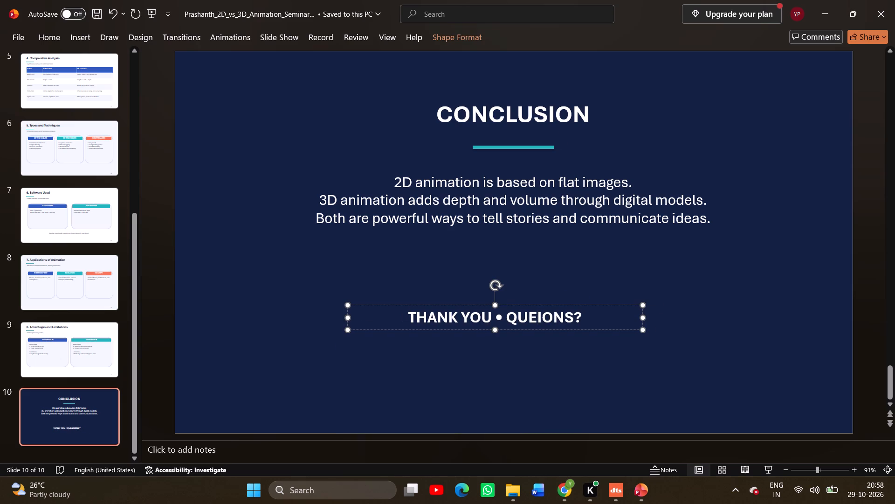
{"action": "key", "text": "BackSpace"}
{"action": "key", "text": "BackSpace"}
{"action": "key", "text": "BackSpace"}
{"action": "key", "text": "BackSpace"}
{"action": "key", "text": "BackSpace"}
{"action": "key", "text": "Delete"}
{"action": "key", "text": "Delete"}
{"action": "key", "text": "Delete"}
{"action": "key", "text": "Delete"}
{"action": "key", "text": "Delete"}
{"action": "key", "text": "Delete"}
{"action": "key", "text": "Delete"}
{"action": "key", "text": "Delete"}
{"action": "key", "text": "Delete"}
{"action": "key", "text": "Delete"}
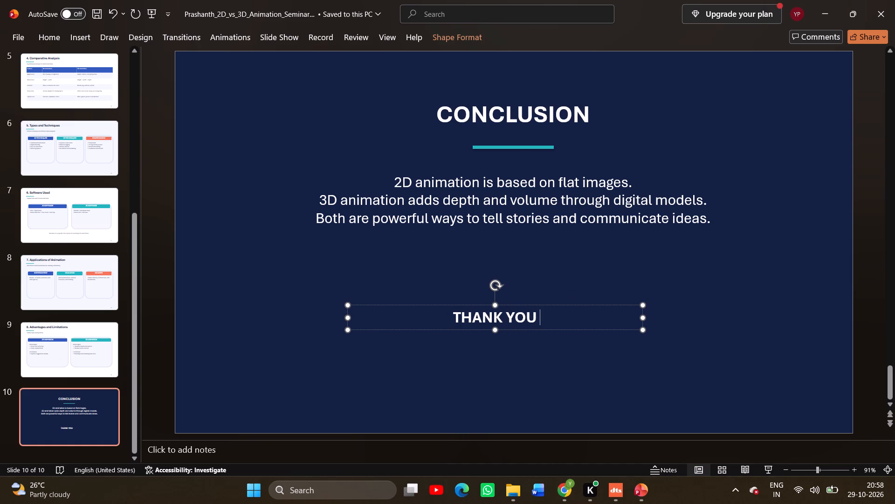
Delete the three-line conclusion text and the teal accent line from slide 10.
{"action": "left_click_drag", "start_coordinate": [597, 268], "coordinate": [535, 259]}
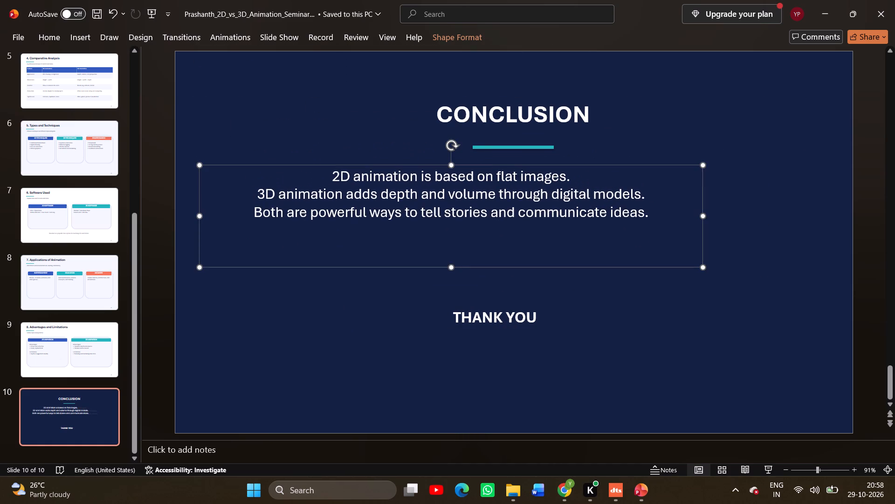
{"action": "key", "text": "Delete"}
{"action": "left_click", "coordinate": [528, 150]}
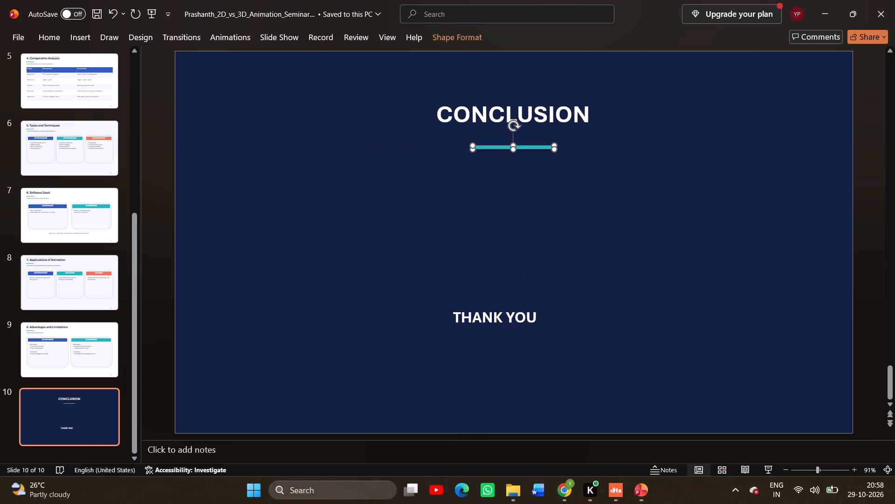
{"action": "key", "text": "Delete"}
{"action": "key", "text": "Up"}
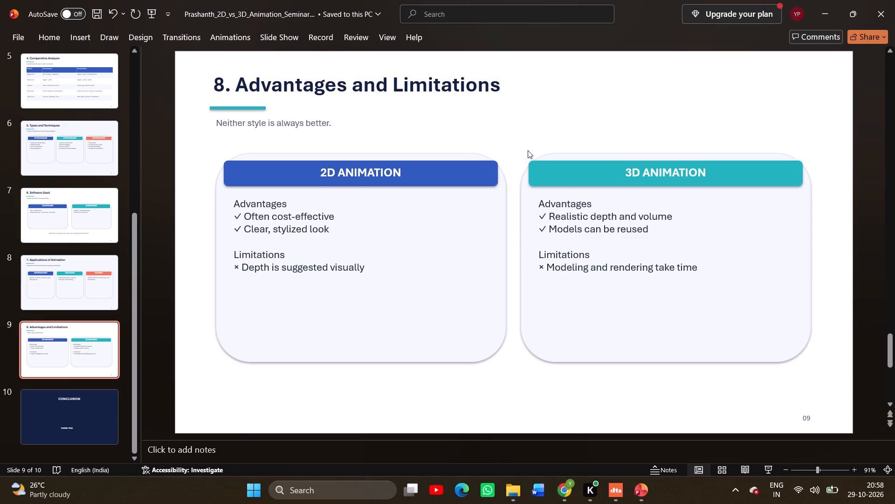
{"action": "key", "text": "Down"}
Clear the CONCLUSION title text from slide 10.
{"action": "left_click", "coordinate": [510, 121]}
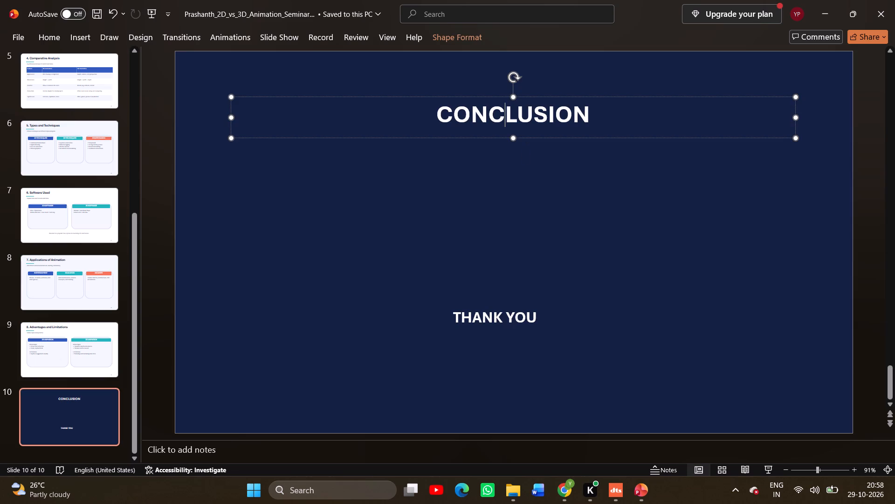
{"action": "key", "text": "Delete"}
{"action": "key", "text": "Delete"}
{"action": "key", "text": "BackSpace"}
{"action": "key", "text": "BackSpace"}
{"action": "key", "text": "BackSpace"}
{"action": "key", "text": "BackSpace"}
{"action": "key", "text": "BackSpace"}
{"action": "key", "text": "BackSpace"}
{"action": "key", "text": "BackSpace"}
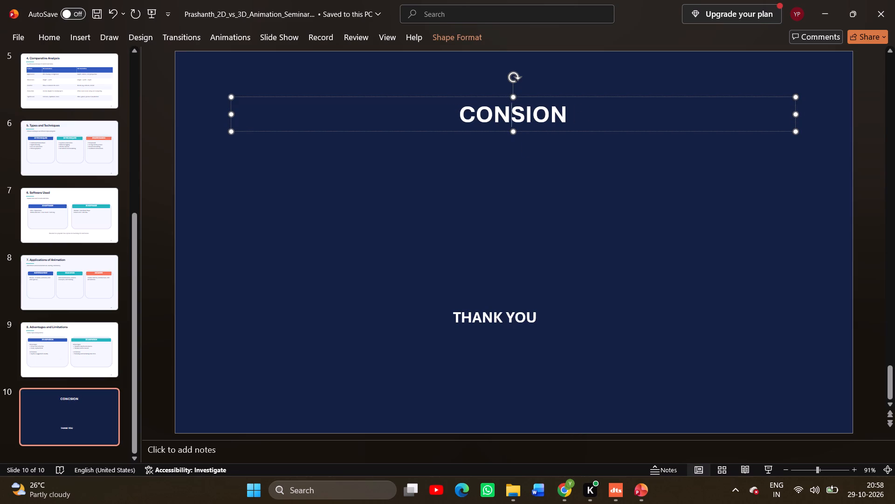
{"action": "key", "text": "Delete"}
{"action": "key", "text": "Delete"}
{"action": "key", "text": "Delete"}
{"action": "key", "text": "Delete"}
{"action": "key", "text": "Delete"}
{"action": "key", "text": "Delete"}
{"action": "key", "text": "Delete"}
{"action": "key", "text": "Delete"}
{"action": "key", "text": "Delete"}
{"action": "key", "text": "Delete"}
{"action": "key", "text": "Delete"}
{"action": "key", "text": "Delete"}
{"action": "key", "text": "Delete"}
{"action": "key", "text": "BackSpace"}
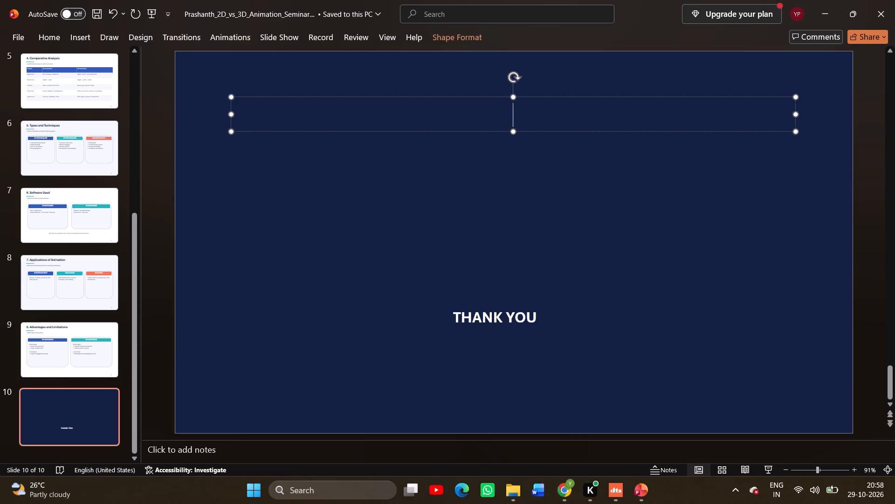
Move the THANK YOU text box up toward the middle of slide 10.
{"action": "left_click", "coordinate": [489, 321]}
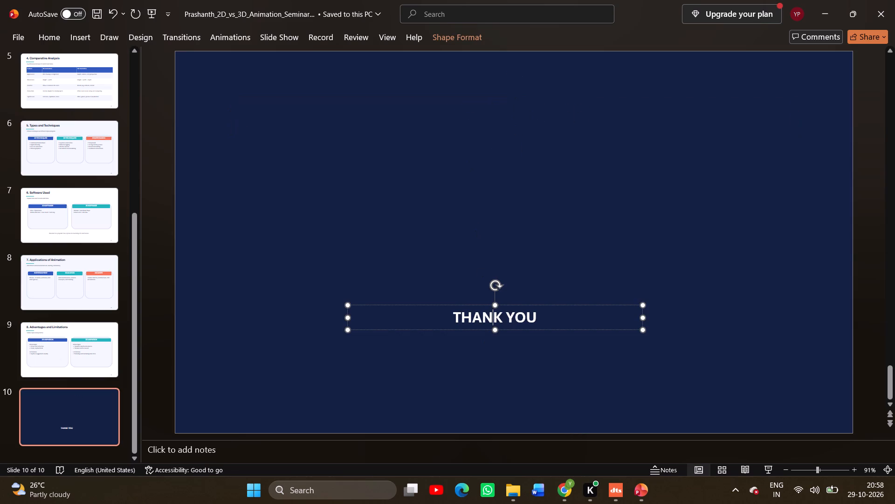
{"action": "left_click_drag", "start_coordinate": [435, 315], "coordinate": [419, 268]}
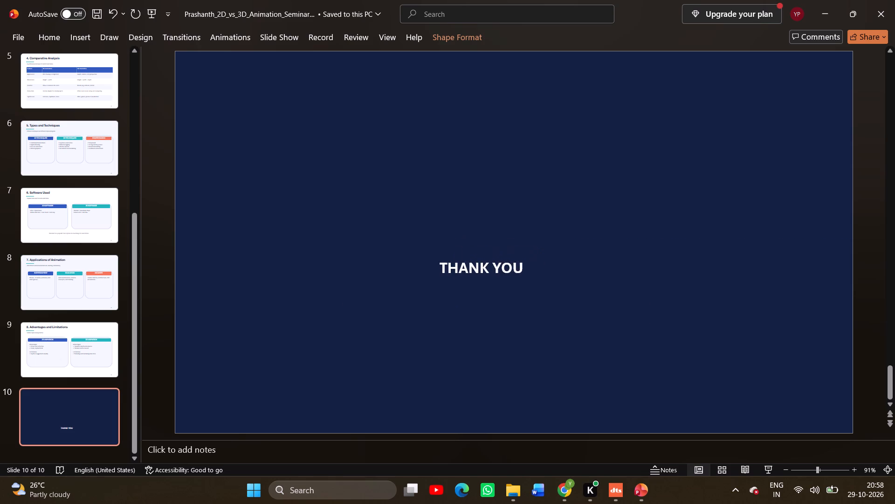
Move the THANK YOU text box on slide 10 further up to about the slide's vertical middle.
{"action": "left_click_drag", "start_coordinate": [419, 268], "coordinate": [423, 227]}
{"action": "scroll", "coordinate": [423, 227], "scroll_direction": "up", "scroll_amount": 6, "text": "ctrl"}
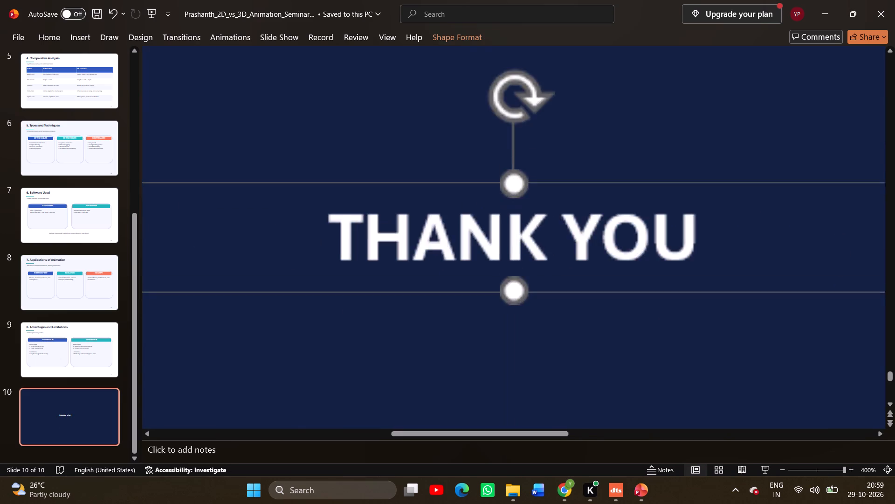
{"action": "scroll", "coordinate": [423, 227], "scroll_direction": "down", "scroll_amount": 2, "text": "ctrl"}
{"action": "scroll", "coordinate": [423, 227], "scroll_direction": "up", "scroll_amount": 1, "text": "ctrl"}
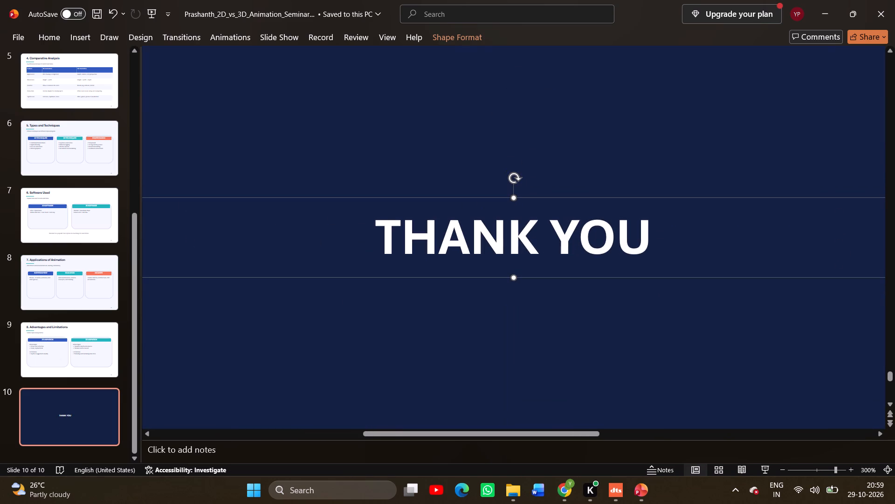
{"action": "left_click", "coordinate": [374, 172]}
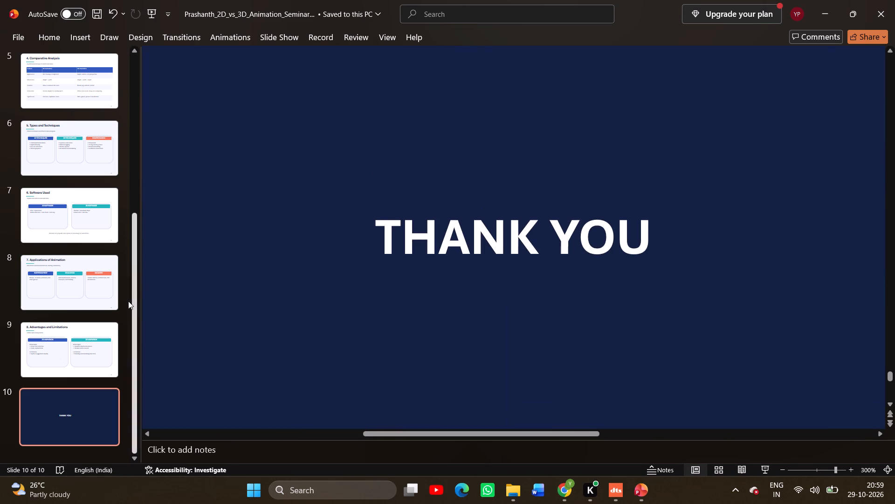
Widen the THANK YOU text box on slide 10 from its right edge so the text sits horizontally centred on the slide.
{"action": "left_click", "coordinate": [79, 347]}
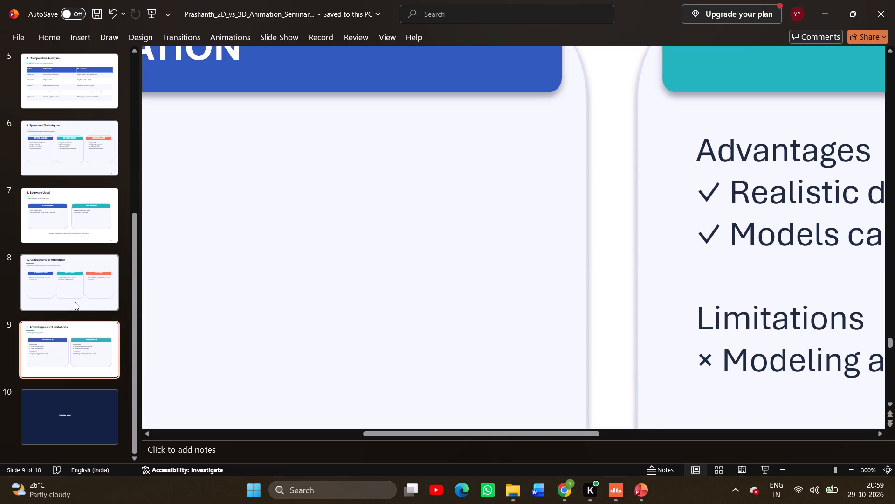
{"action": "scroll", "coordinate": [268, 210], "scroll_direction": "down", "scroll_amount": 3, "text": "ctrl"}
{"action": "left_click", "coordinate": [96, 412]}
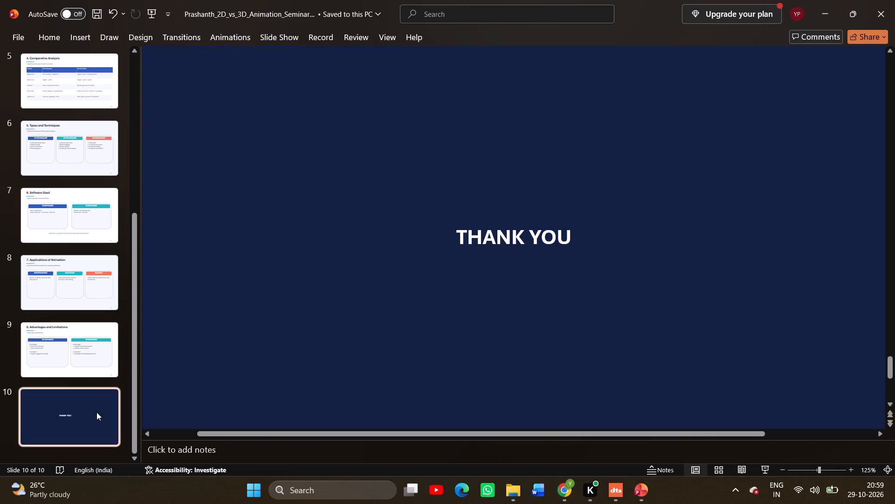
{"action": "scroll", "coordinate": [275, 308], "scroll_direction": "down", "scroll_amount": 2, "text": "ctrl"}
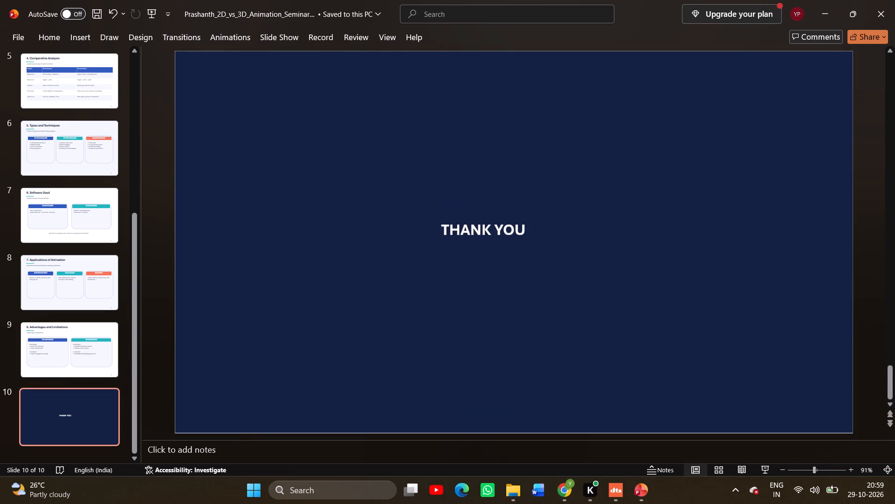
{"action": "left_click", "coordinate": [485, 229]}
{"action": "scroll", "coordinate": [415, 230], "scroll_direction": "up", "scroll_amount": 1, "text": "ctrl"}
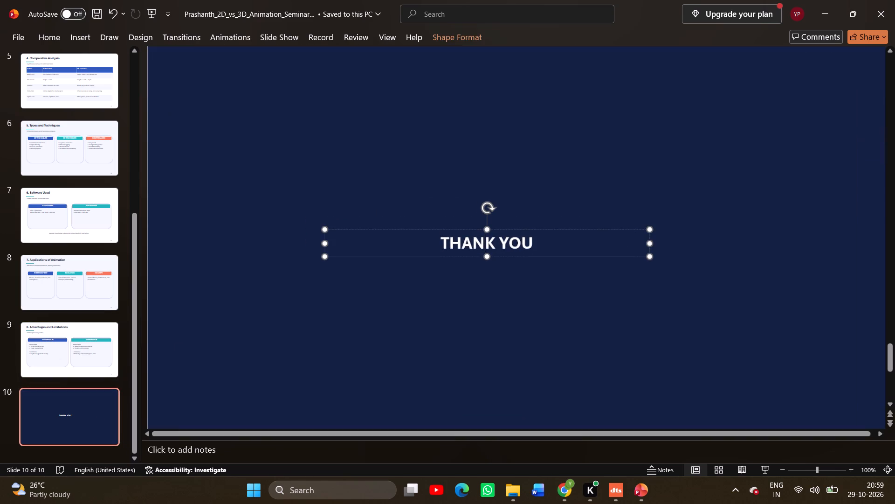
{"action": "scroll", "coordinate": [415, 230], "scroll_direction": "up", "scroll_amount": 3, "text": "ctrl"}
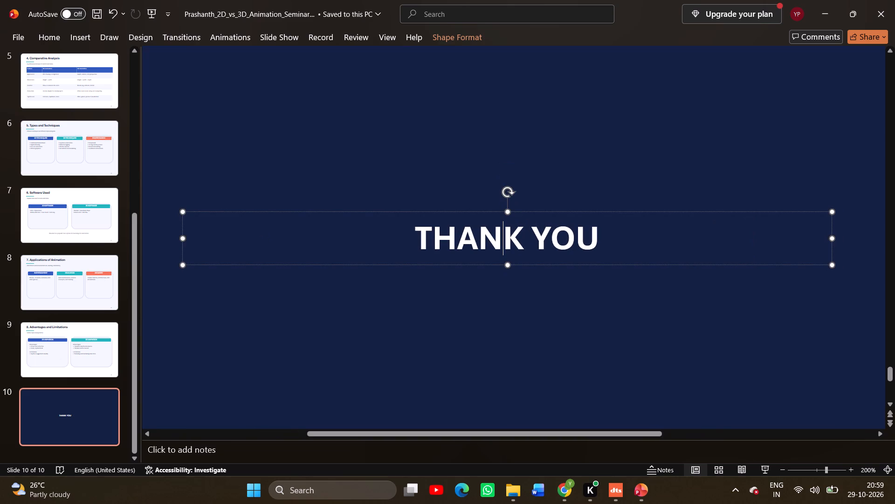
{"action": "scroll", "coordinate": [411, 368], "scroll_direction": "down", "scroll_amount": 6, "text": "ctrl"}
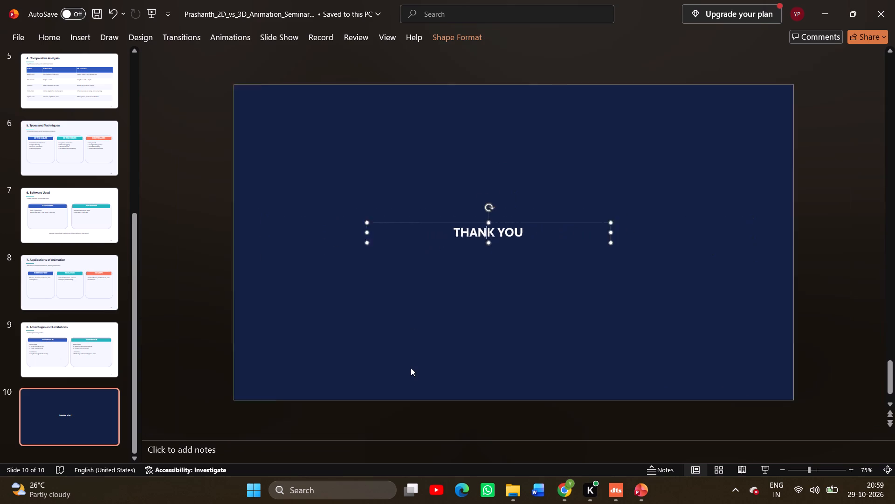
{"action": "left_click_drag", "start_coordinate": [599, 245], "coordinate": [606, 247]}
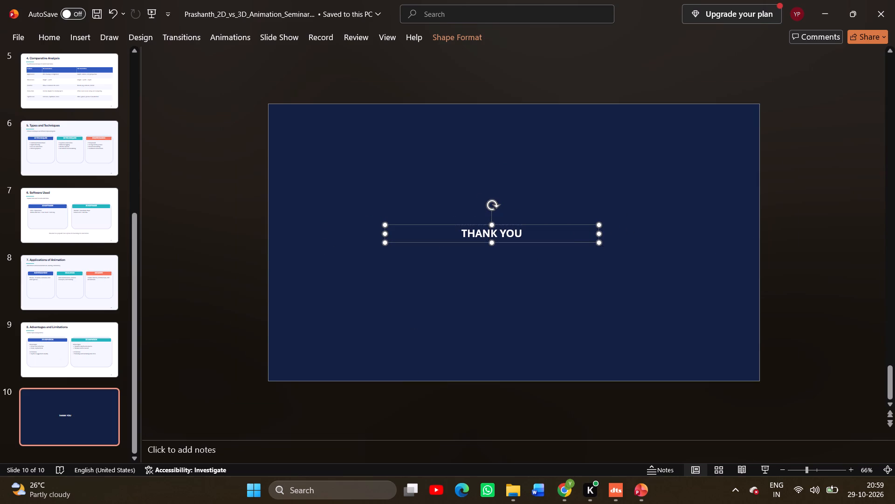
{"action": "left_click_drag", "start_coordinate": [606, 247], "coordinate": [641, 271]}
Set the font size of the whole THANK YOU text on slide 10 to 72.
{"action": "left_click", "coordinate": [549, 233]}
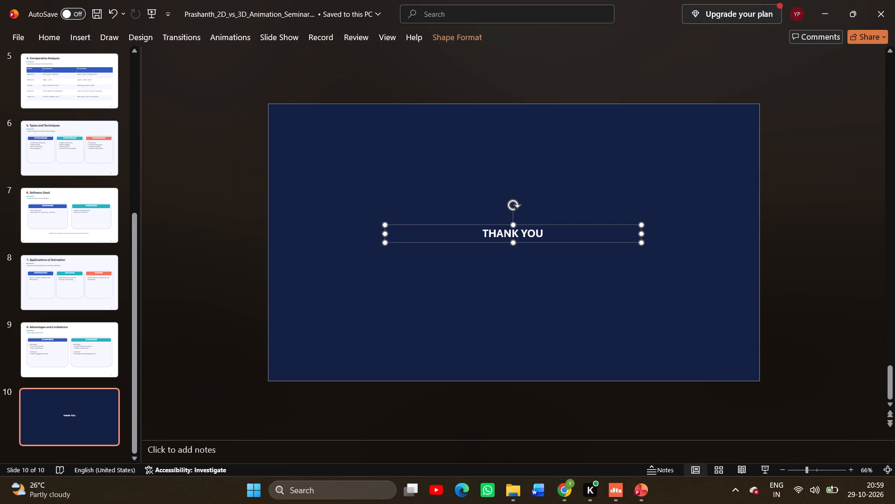
{"action": "left_click", "coordinate": [549, 233]}
{"action": "left_click_drag", "start_coordinate": [549, 233], "coordinate": [491, 233]}
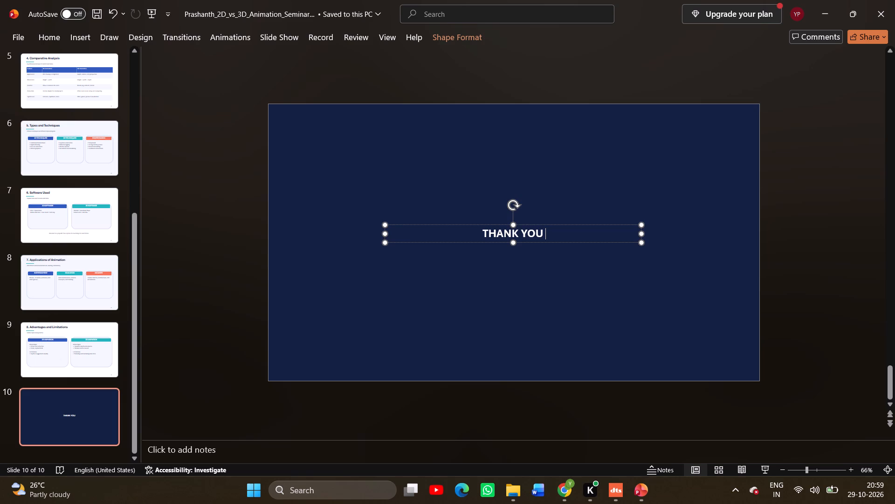
{"action": "left_click_drag", "start_coordinate": [491, 233], "coordinate": [491, 233]}
{"action": "left_click", "coordinate": [491, 233]}
{"action": "key", "text": "ctrl+plus"}
{"action": "key", "text": "ctrl+plus"}
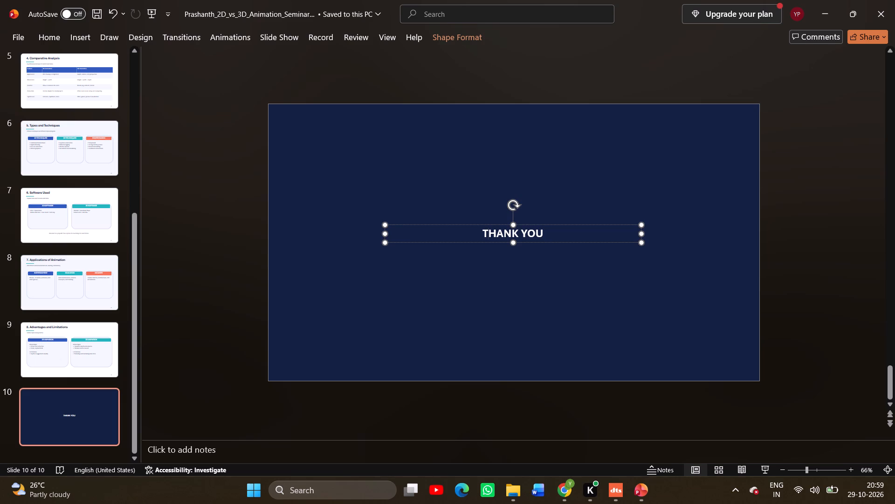
{"action": "left_click", "coordinate": [487, 236]}
{"action": "left_click", "coordinate": [487, 236]}
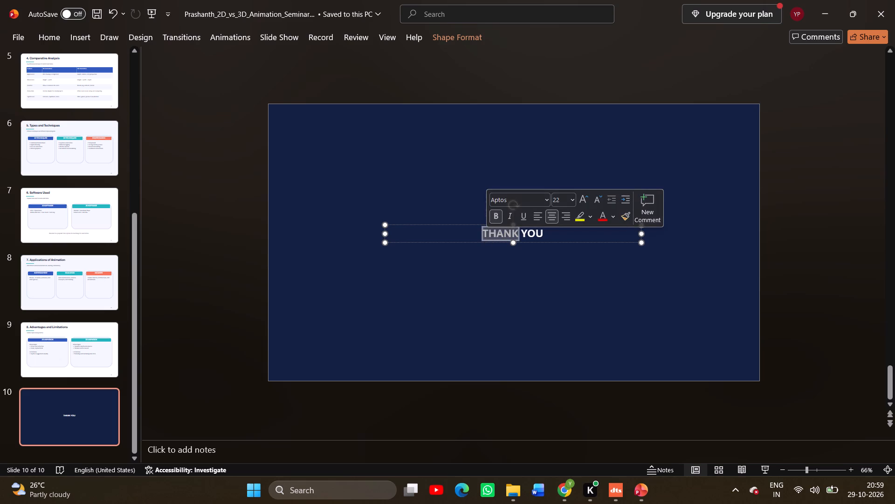
{"action": "left_click", "coordinate": [553, 238]}
{"action": "left_click_drag", "start_coordinate": [553, 238], "coordinate": [485, 235]}
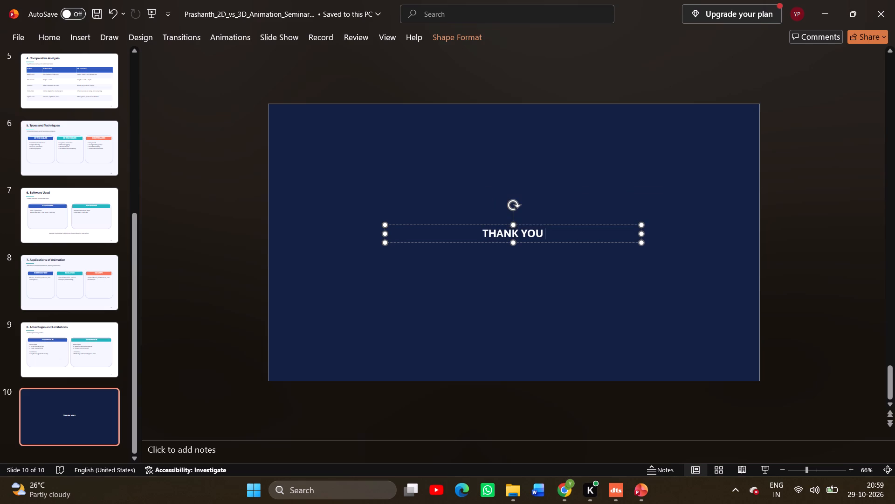
{"action": "left_click_drag", "start_coordinate": [485, 235], "coordinate": [483, 235]}
{"action": "left_click_drag", "start_coordinate": [483, 235], "coordinate": [556, 232]}
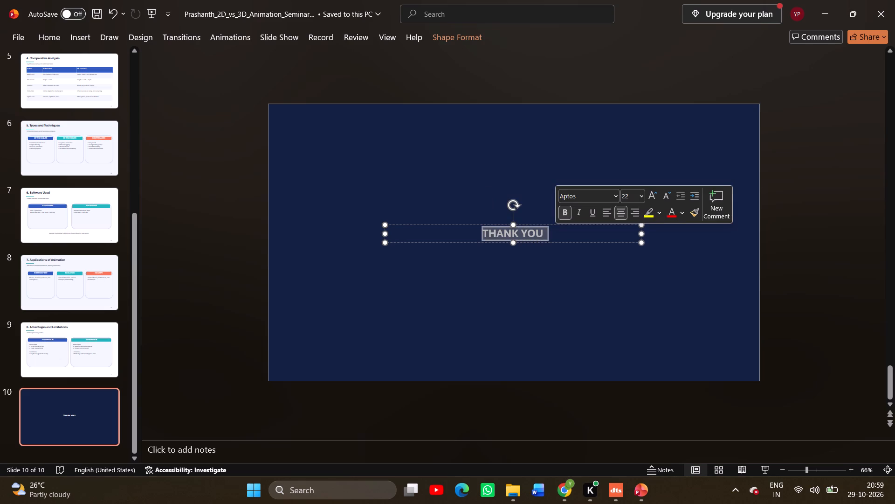
{"action": "left_click", "coordinate": [639, 197]}
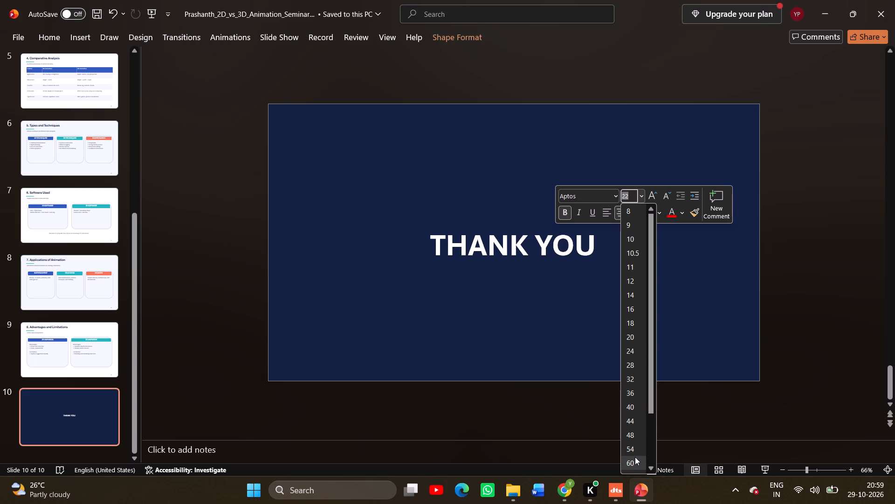
{"action": "scroll", "coordinate": [633, 460], "scroll_direction": "down", "scroll_amount": 1}
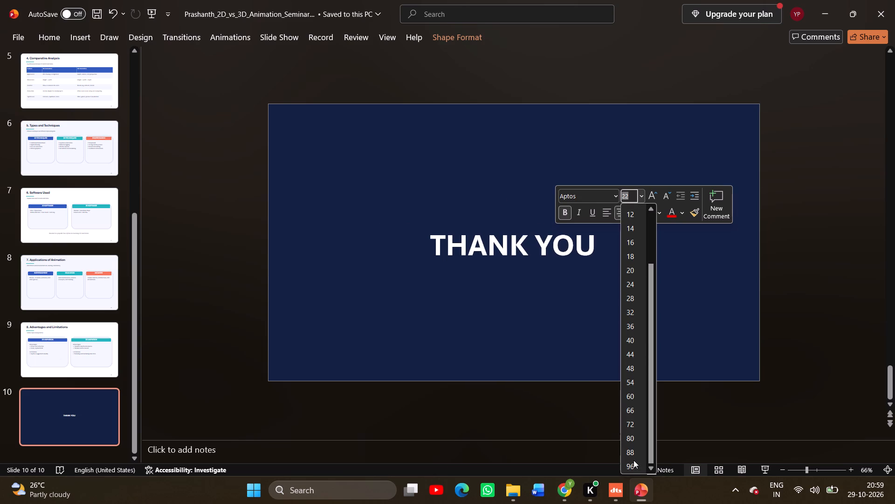
{"action": "left_click", "coordinate": [633, 419]}
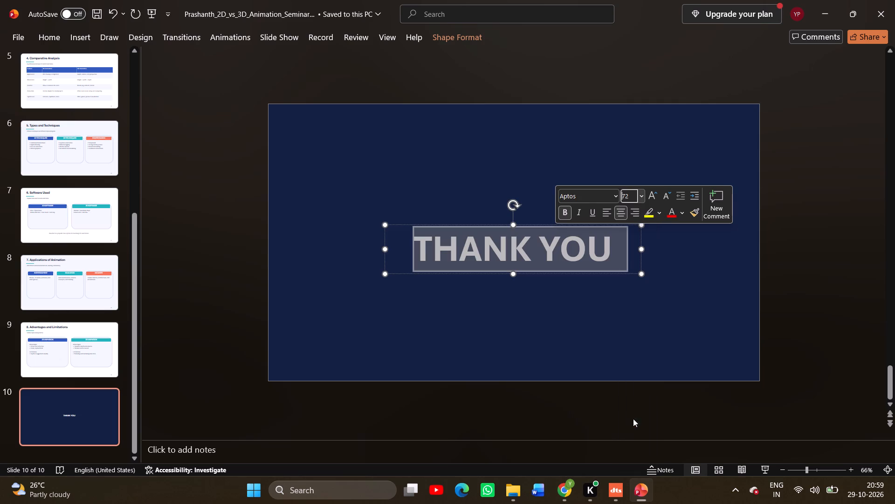
{"action": "left_click", "coordinate": [596, 334]}
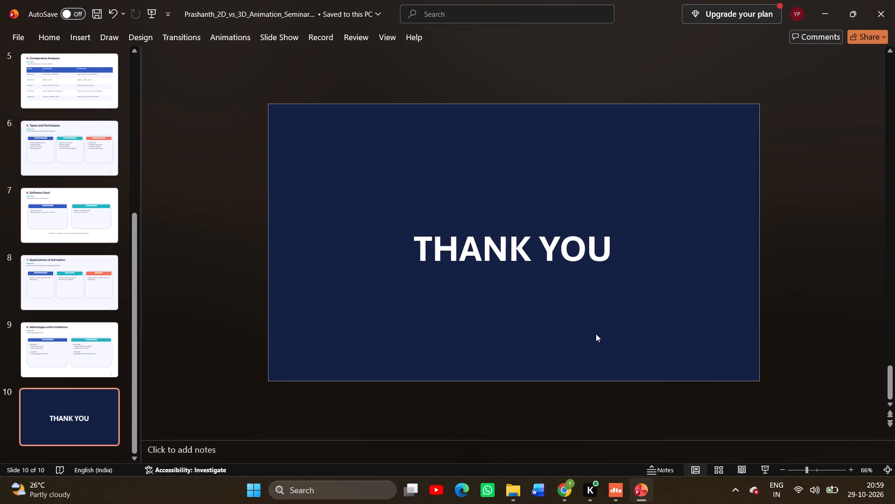
Reduce the height of the THANK YOU text box slightly from its bottom edge.
{"action": "left_click", "coordinate": [543, 249]}
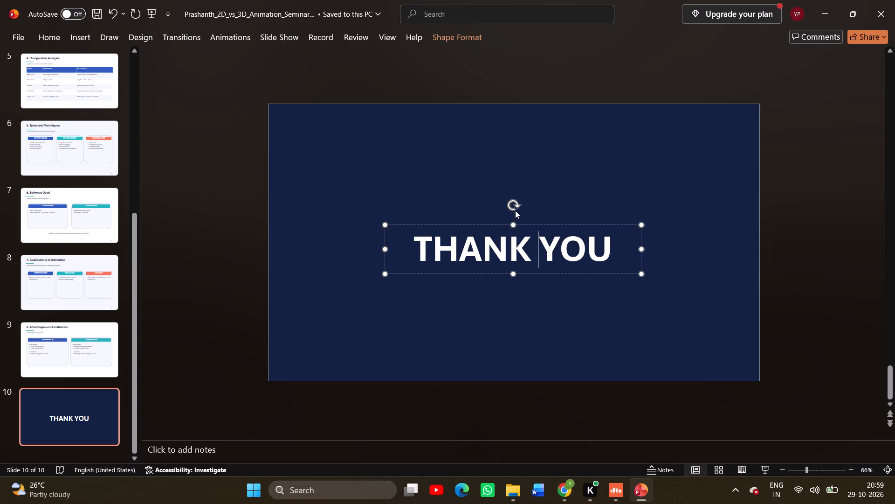
{"action": "left_click_drag", "start_coordinate": [513, 275], "coordinate": [513, 269]}
{"action": "left_click", "coordinate": [502, 295]}
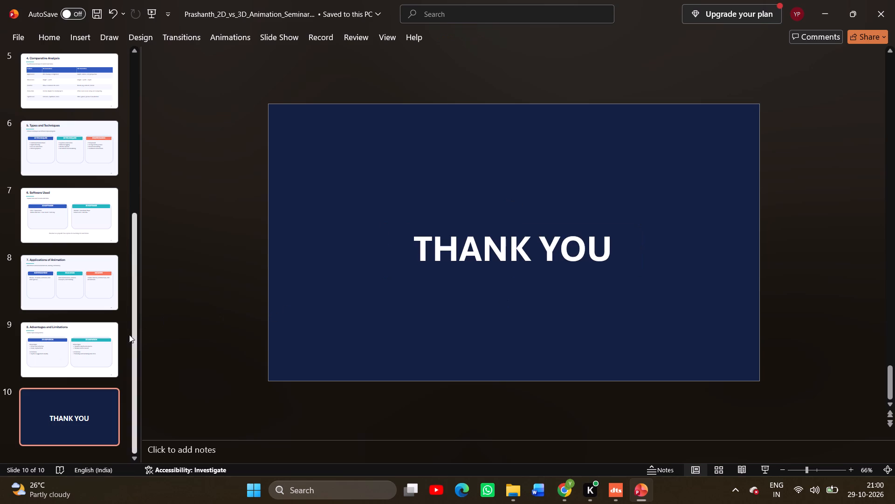
Delete the subtitle text box "A simple seminar presentation" from title slide 1.
{"action": "left_click", "coordinate": [94, 349]}
{"action": "scroll", "coordinate": [67, 259], "scroll_direction": "up", "scroll_amount": 9}
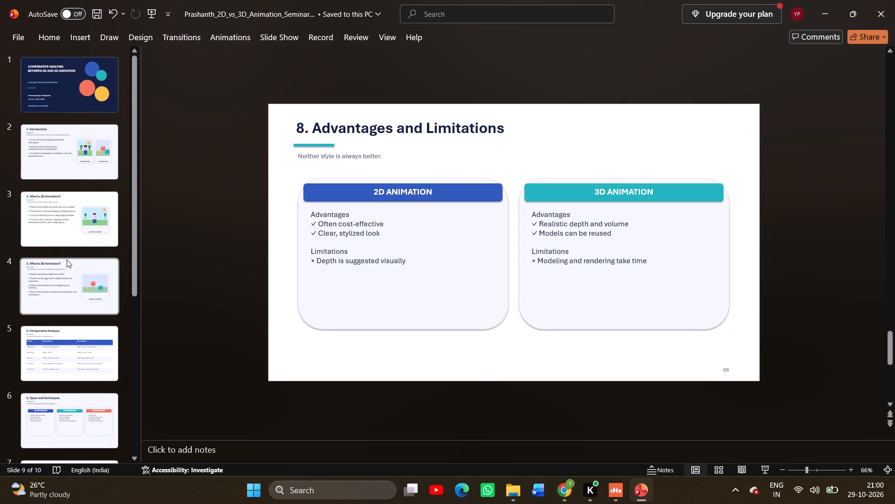
{"action": "scroll", "coordinate": [67, 259], "scroll_direction": "up", "scroll_amount": 1}
{"action": "left_click", "coordinate": [67, 142]}
{"action": "left_click", "coordinate": [63, 107]}
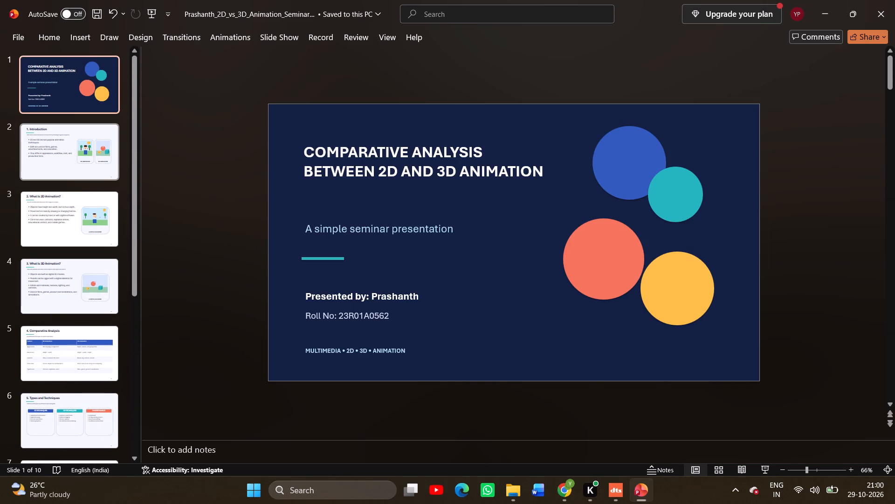
{"action": "left_click", "coordinate": [309, 227]}
{"action": "key", "text": "Delete"}
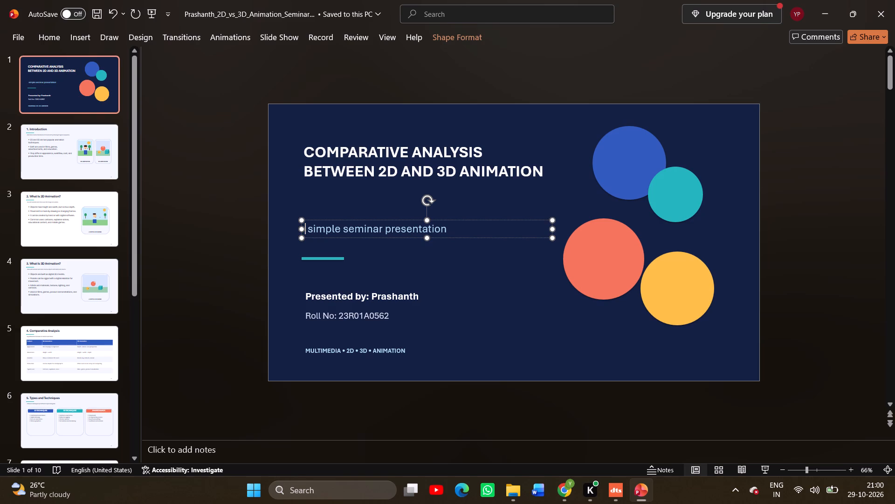
{"action": "left_click", "coordinate": [508, 223]}
{"action": "key", "text": "Delete"}
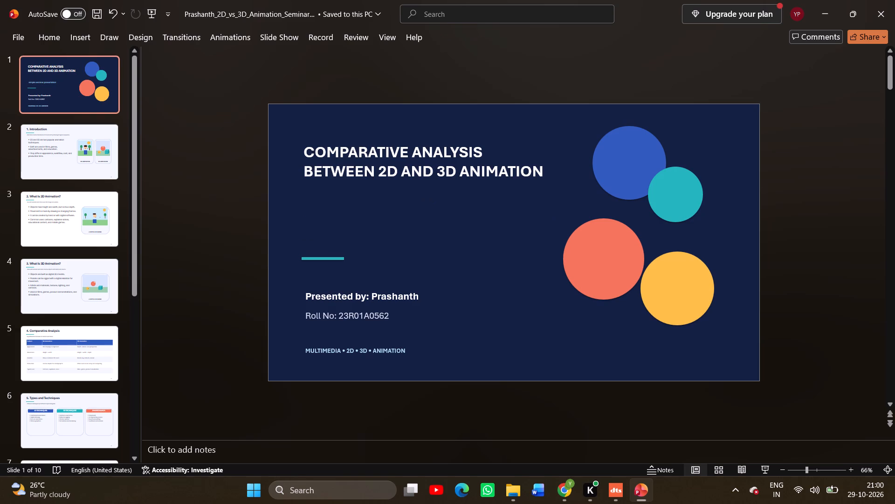
Delete the teal accent line and the MULTIMEDIA • 2D • 3D • ANIMATION text box from slide 1.
{"action": "left_click", "coordinate": [322, 259]}
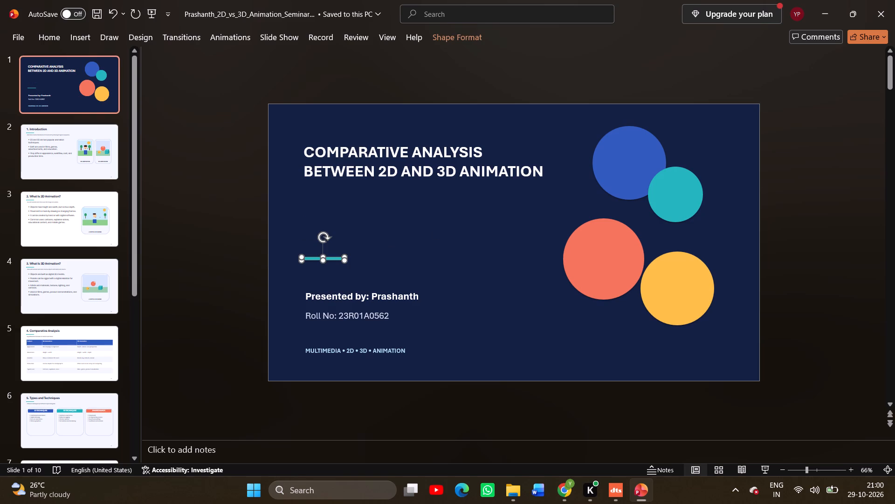
{"action": "key", "text": "Delete"}
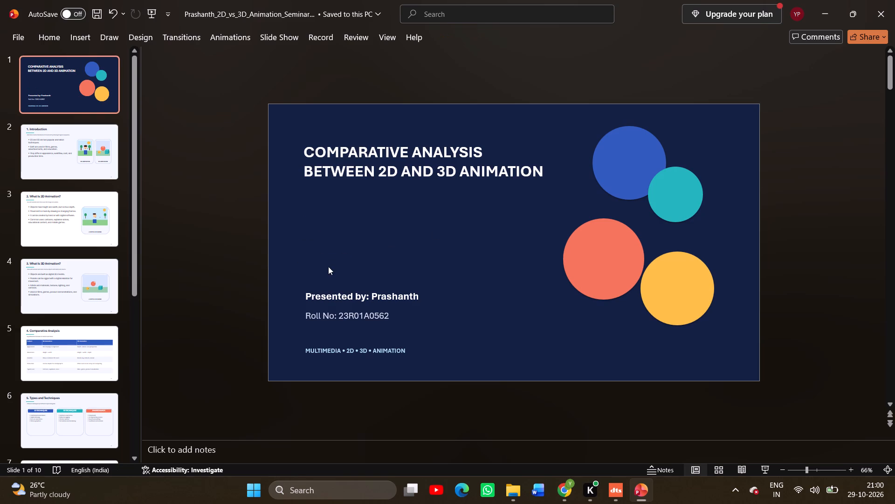
{"action": "left_click", "coordinate": [340, 351]}
{"action": "key", "text": "Delete"}
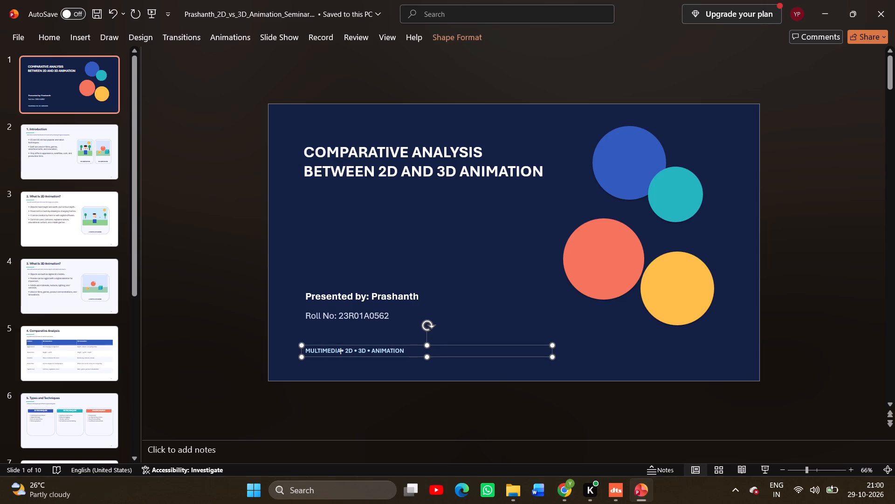
{"action": "left_click", "coordinate": [446, 354]}
{"action": "key", "text": "BackSpace"}
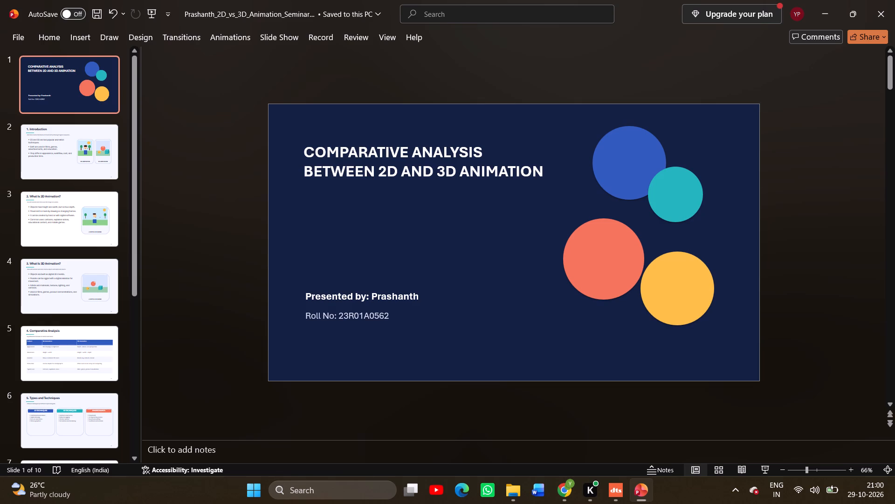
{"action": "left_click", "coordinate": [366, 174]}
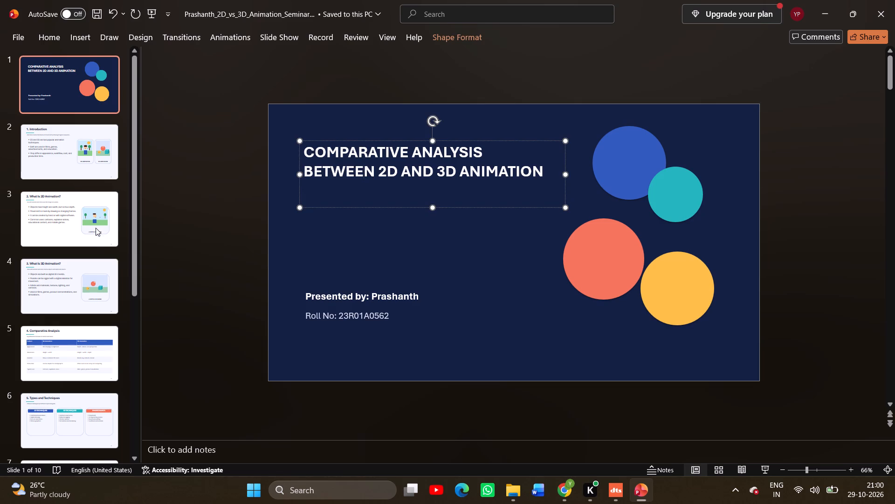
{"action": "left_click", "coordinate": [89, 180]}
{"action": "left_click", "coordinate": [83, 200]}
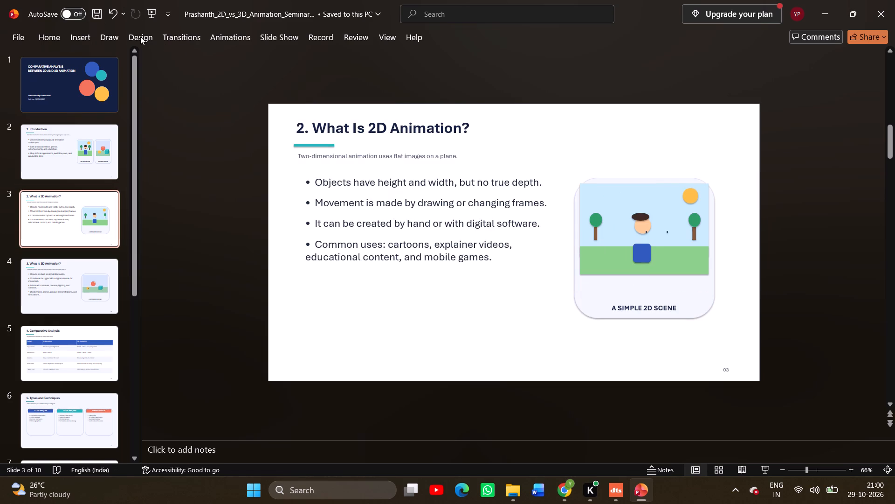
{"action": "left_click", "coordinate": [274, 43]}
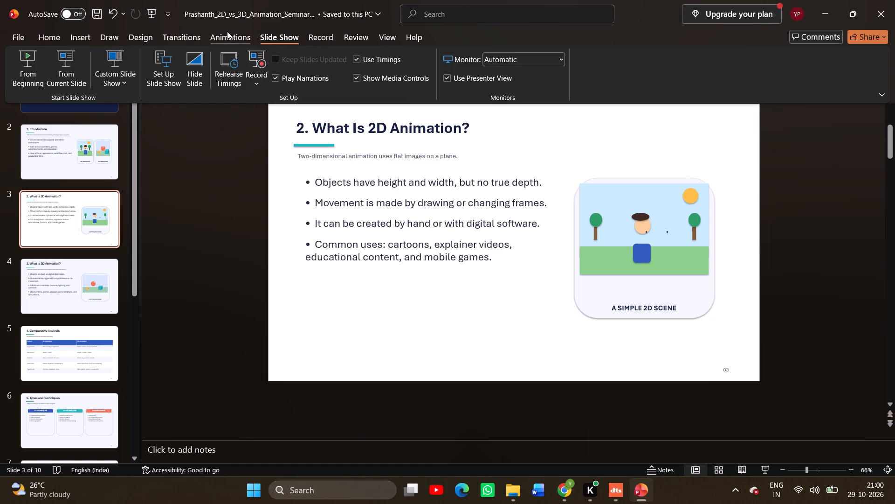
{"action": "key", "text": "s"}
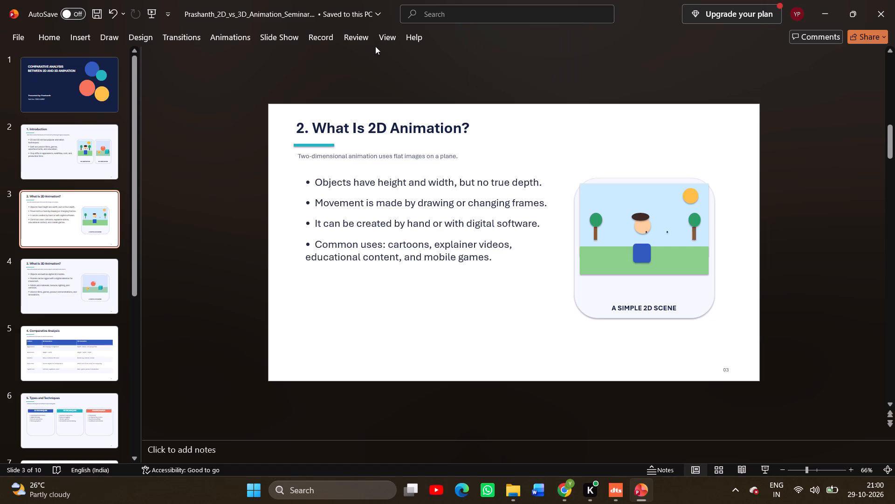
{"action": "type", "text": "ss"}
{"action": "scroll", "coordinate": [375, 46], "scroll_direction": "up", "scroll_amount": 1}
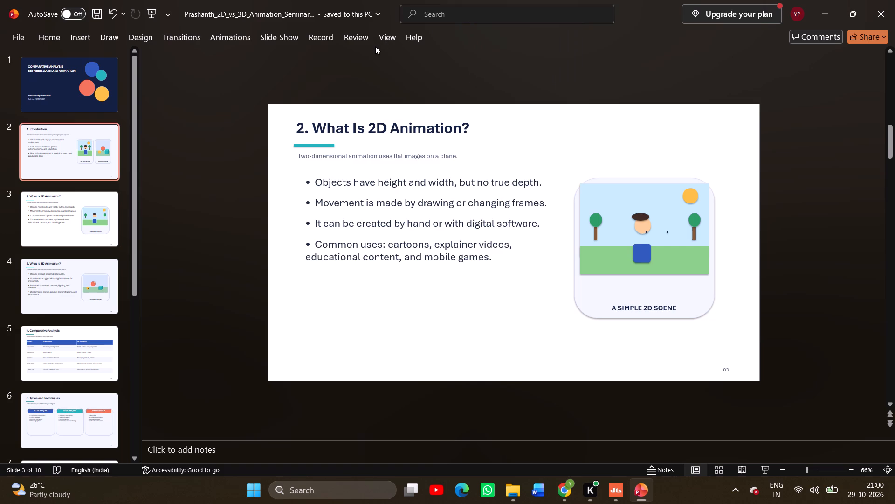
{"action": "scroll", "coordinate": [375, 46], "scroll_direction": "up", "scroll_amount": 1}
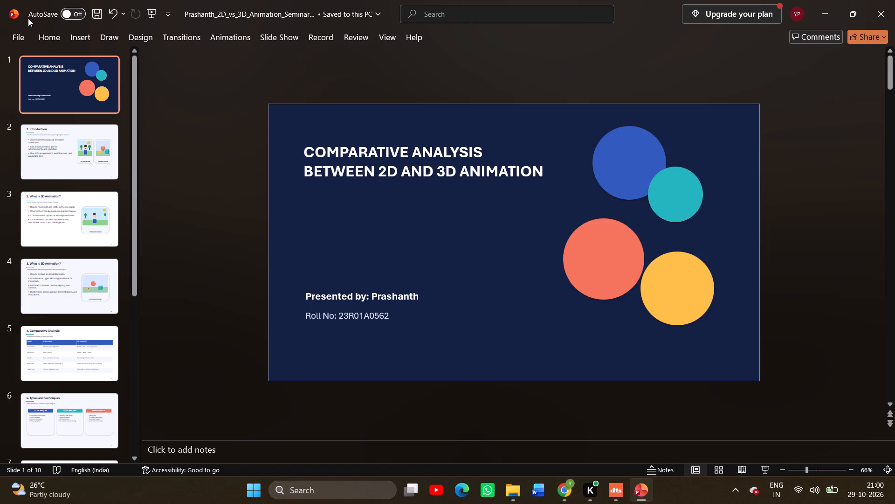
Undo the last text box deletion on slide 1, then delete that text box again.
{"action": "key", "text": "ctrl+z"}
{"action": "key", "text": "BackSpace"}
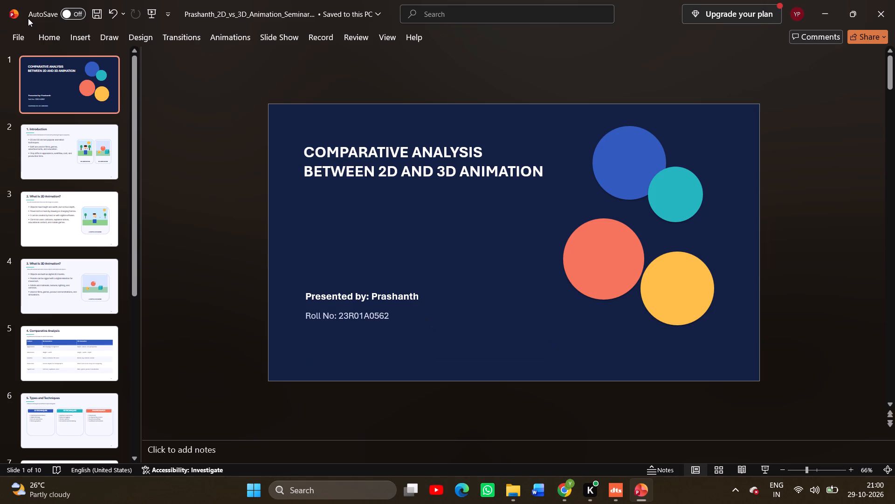
Save a copy of the presentation in the Downloads folder as a PowerPoint Presentation named mma1.
{"action": "left_click", "coordinate": [26, 32]}
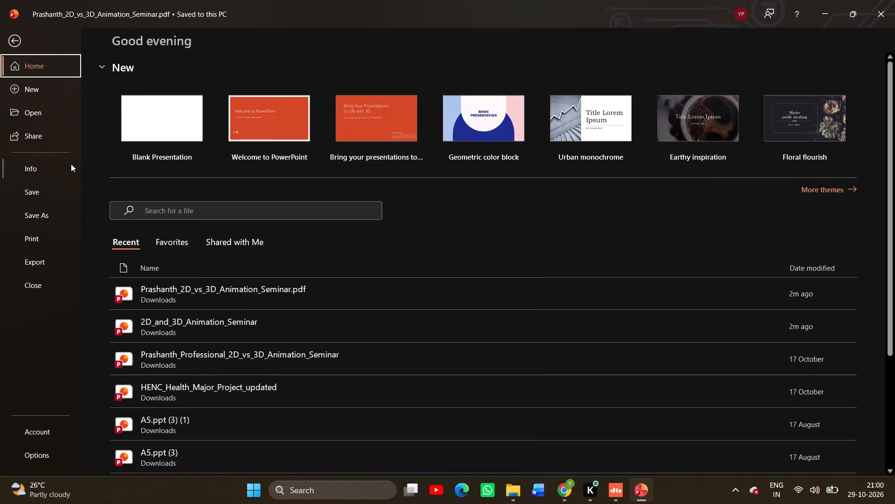
{"action": "left_click", "coordinate": [38, 217]}
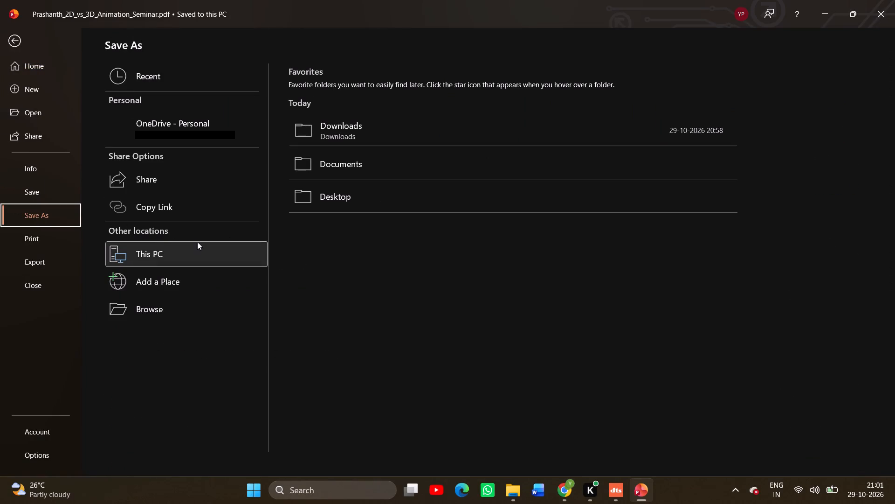
{"action": "double_click", "coordinate": [325, 134]}
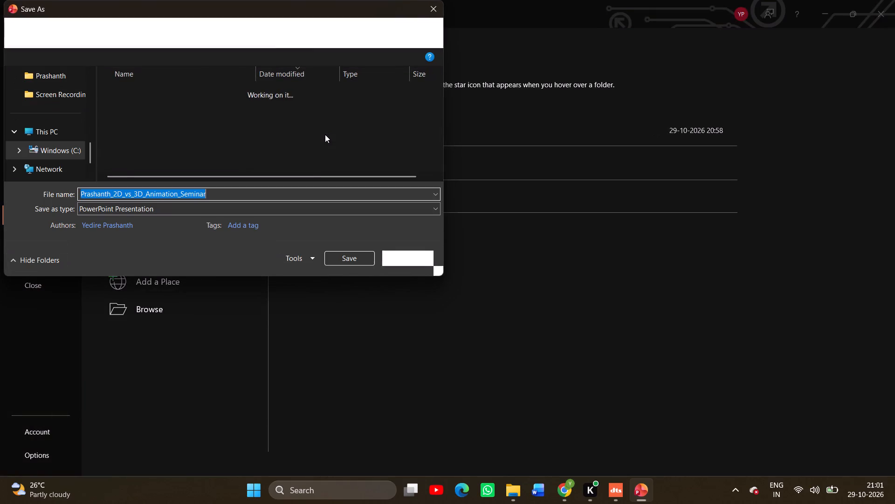
{"action": "left_click", "coordinate": [230, 191]}
{"action": "key", "text": "BackSpace"}
{"action": "key", "text": "BackSpace"}
{"action": "key", "text": "BackSpace"}
{"action": "key", "text": "BackSpace"}
{"action": "key", "text": "BackSpace"}
{"action": "key", "text": "BackSpace"}
{"action": "key", "text": "BackSpace"}
{"action": "key", "text": "BackSpace"}
{"action": "key", "text": "BackSpace"}
{"action": "key", "text": "BackSpace"}
{"action": "key", "text": "BackSpace"}
{"action": "key", "text": "BackSpace"}
{"action": "key", "text": "BackSpace"}
{"action": "key", "text": "BackSpace"}
{"action": "key", "text": "BackSpace"}
{"action": "key", "text": "BackSpace"}
{"action": "key", "text": "BackSpace"}
{"action": "key", "text": "BackSpace"}
{"action": "key", "text": "BackSpace"}
{"action": "key", "text": "BackSpace"}
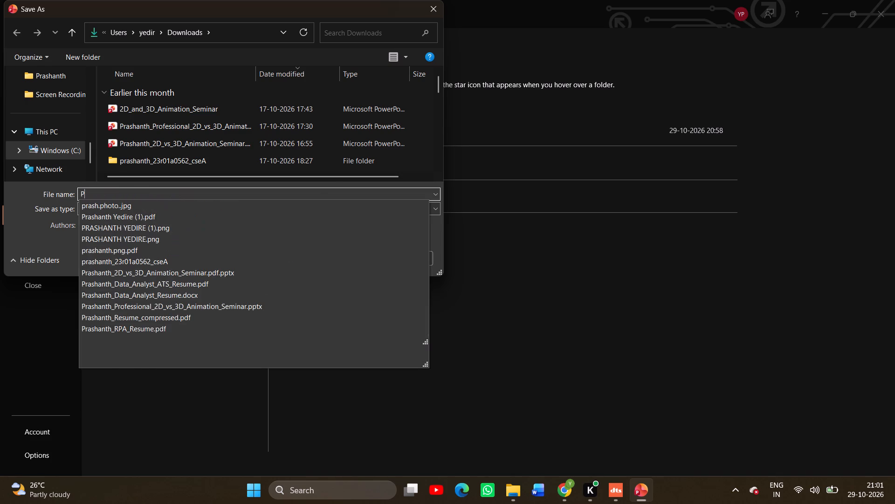
{"action": "type", "text": "mma"}
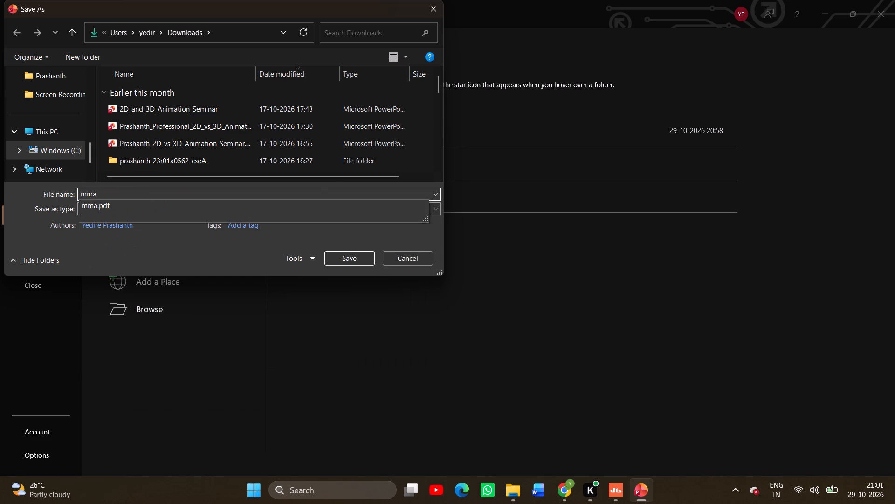
{"action": "key", "text": "a"}
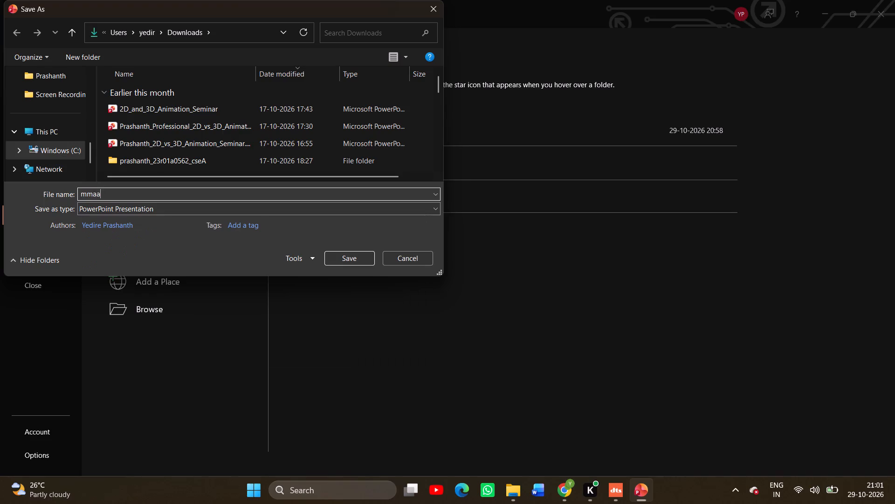
{"action": "key", "text": "BackSpace"}
{"action": "key", "text": "1"}
{"action": "key", "text": "Return"}
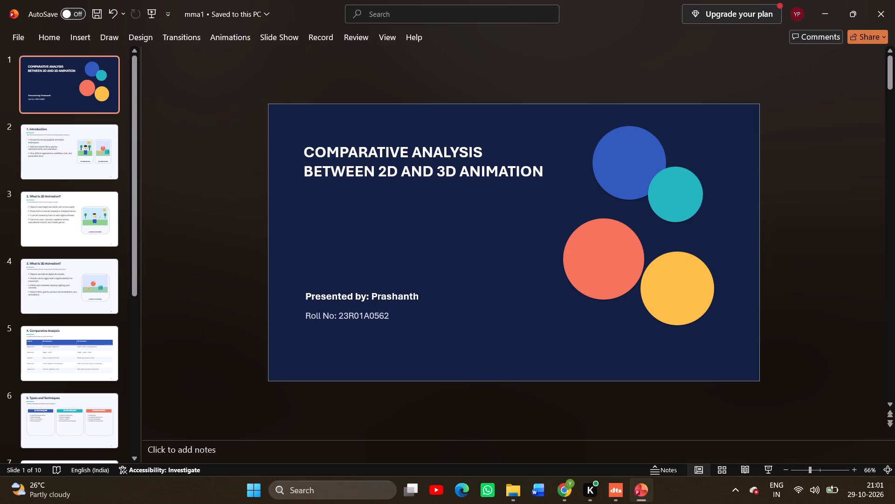
Switch to the Chrome window with iLovePDF and return from the finished download to the Compress PDF file page.
{"action": "left_click", "coordinate": [564, 495]}
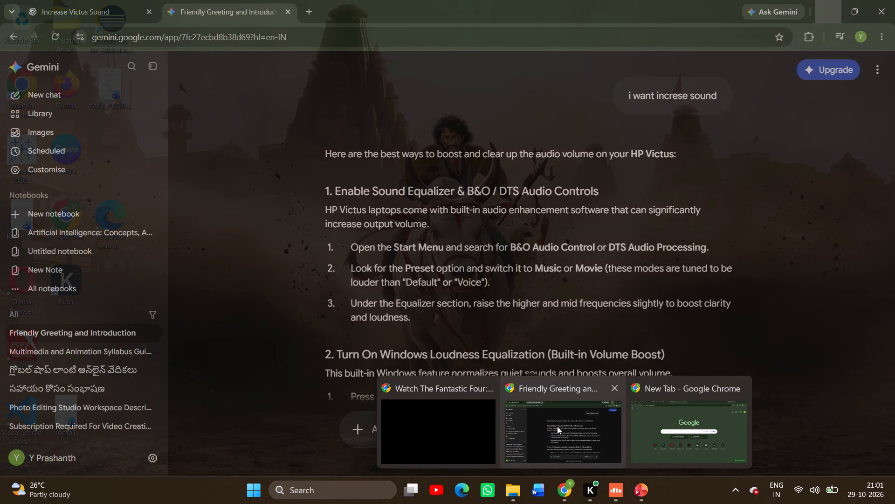
{"action": "left_click", "coordinate": [649, 429]}
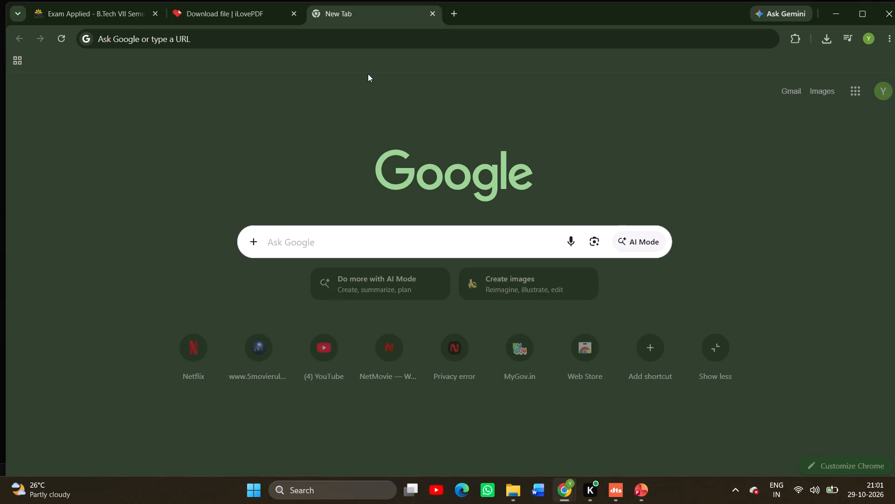
{"action": "left_click", "coordinate": [264, 15]}
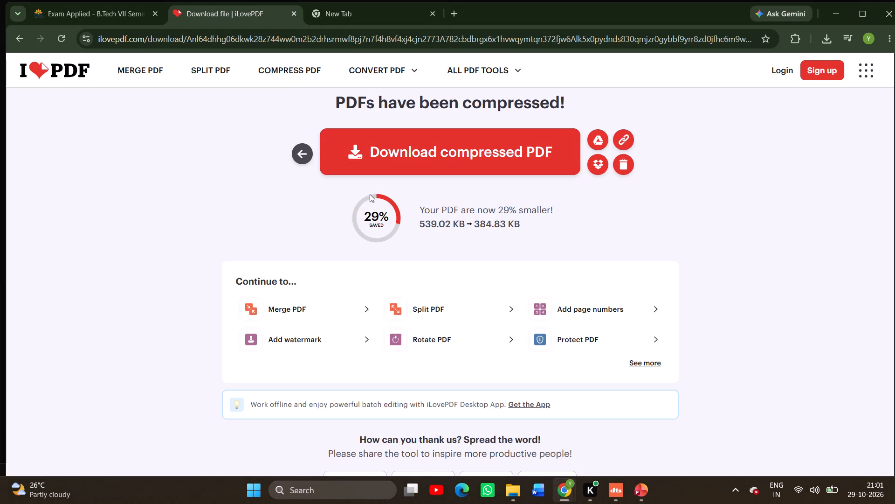
{"action": "left_click", "coordinate": [303, 153]}
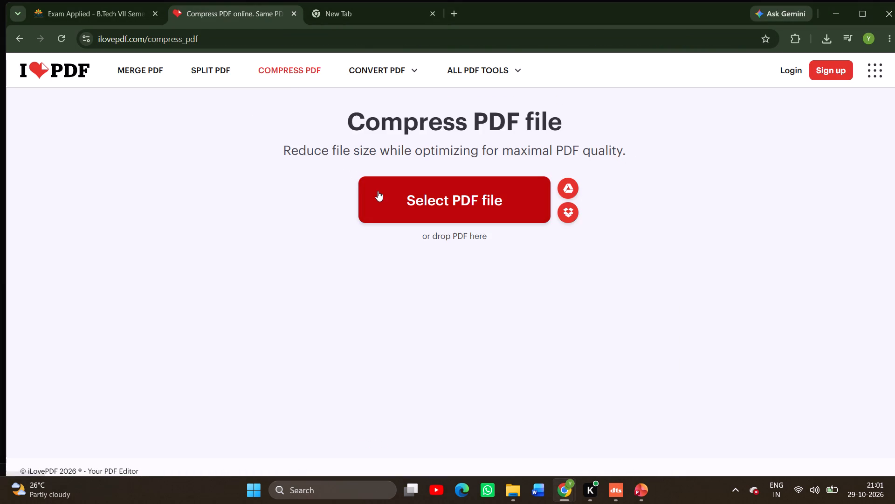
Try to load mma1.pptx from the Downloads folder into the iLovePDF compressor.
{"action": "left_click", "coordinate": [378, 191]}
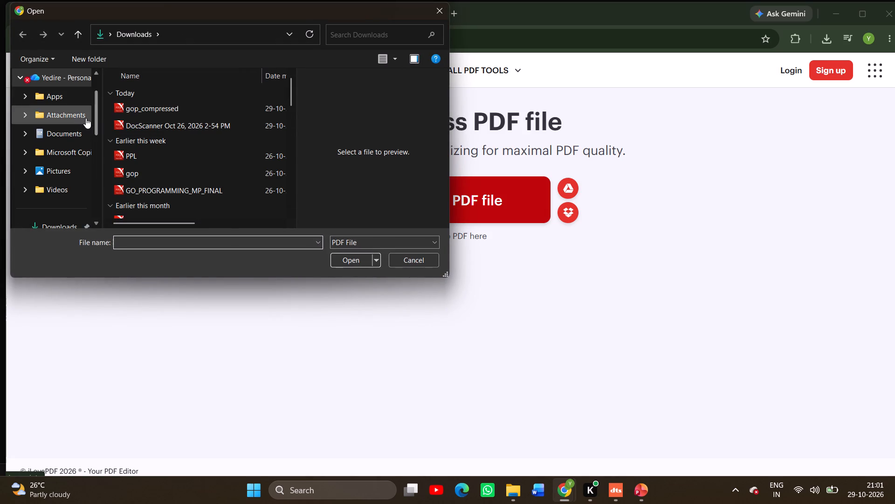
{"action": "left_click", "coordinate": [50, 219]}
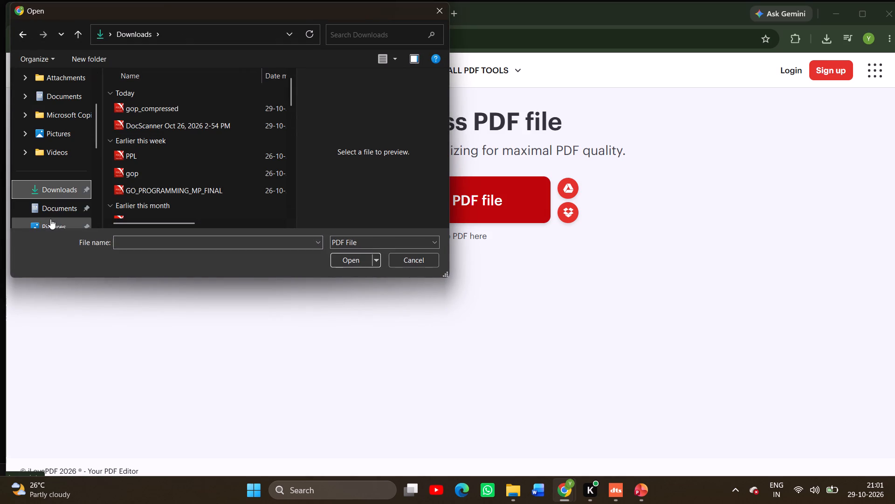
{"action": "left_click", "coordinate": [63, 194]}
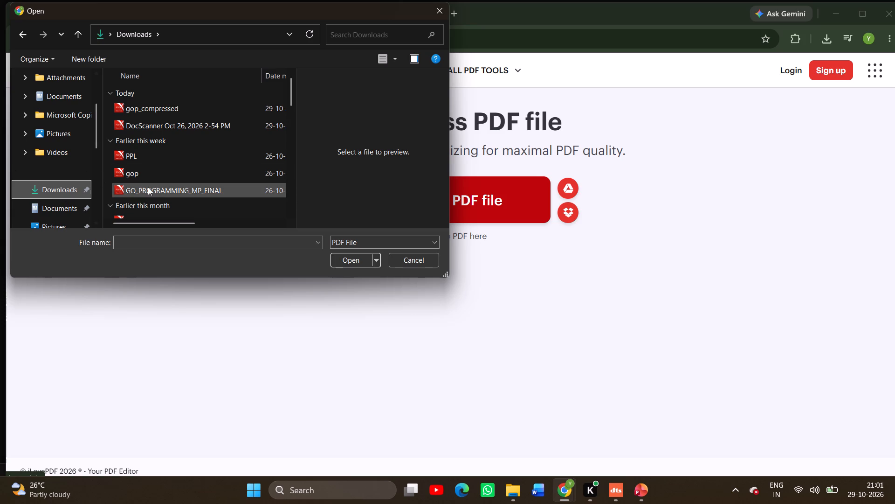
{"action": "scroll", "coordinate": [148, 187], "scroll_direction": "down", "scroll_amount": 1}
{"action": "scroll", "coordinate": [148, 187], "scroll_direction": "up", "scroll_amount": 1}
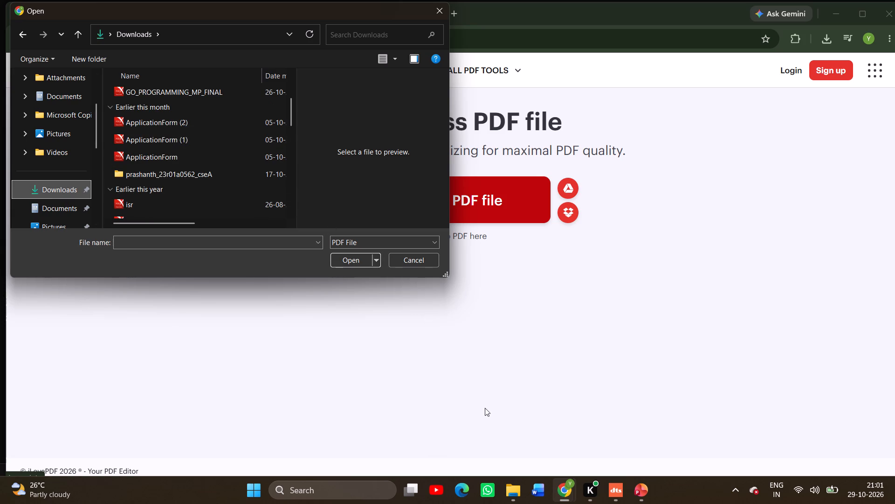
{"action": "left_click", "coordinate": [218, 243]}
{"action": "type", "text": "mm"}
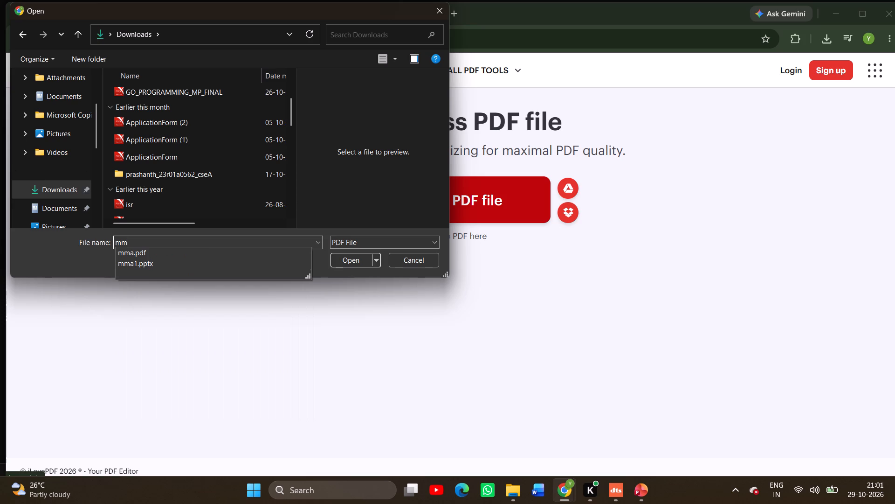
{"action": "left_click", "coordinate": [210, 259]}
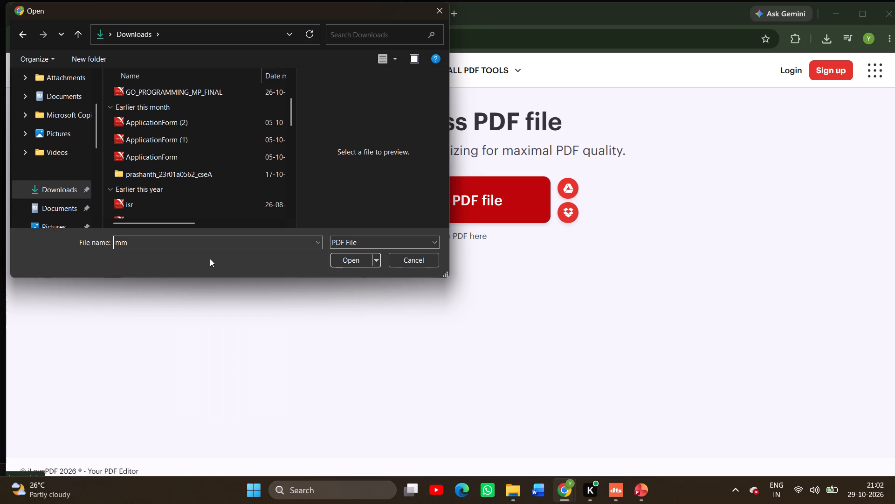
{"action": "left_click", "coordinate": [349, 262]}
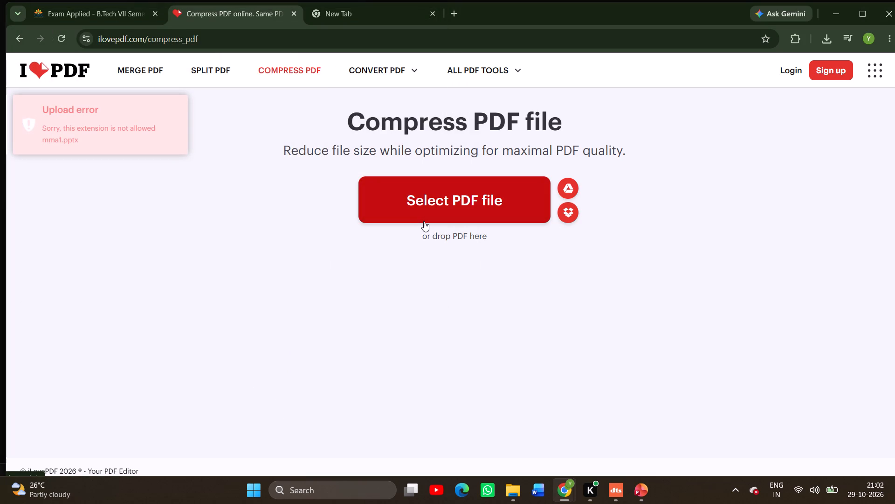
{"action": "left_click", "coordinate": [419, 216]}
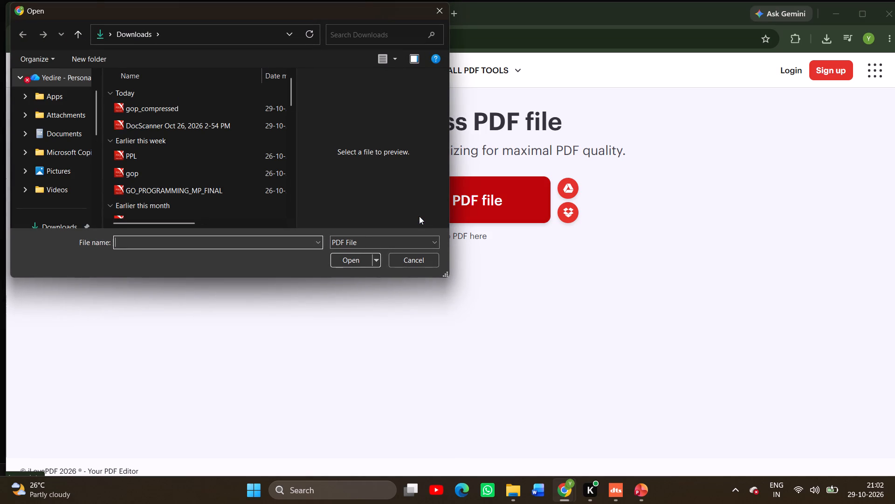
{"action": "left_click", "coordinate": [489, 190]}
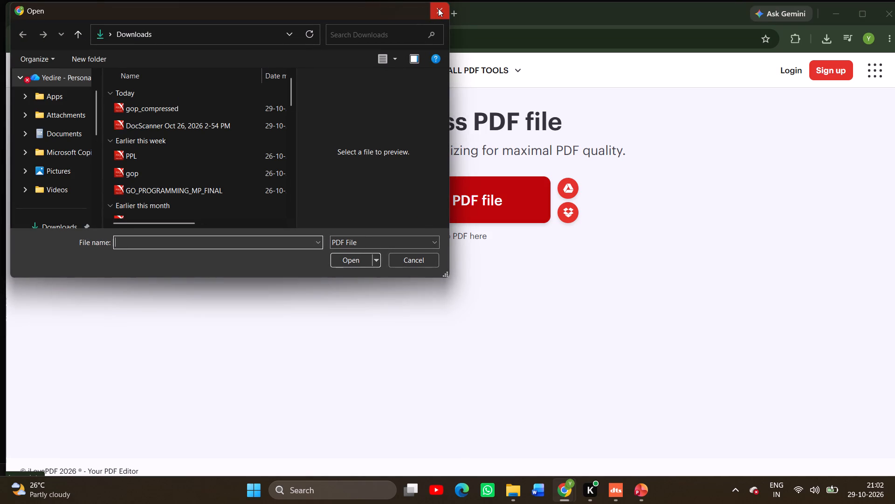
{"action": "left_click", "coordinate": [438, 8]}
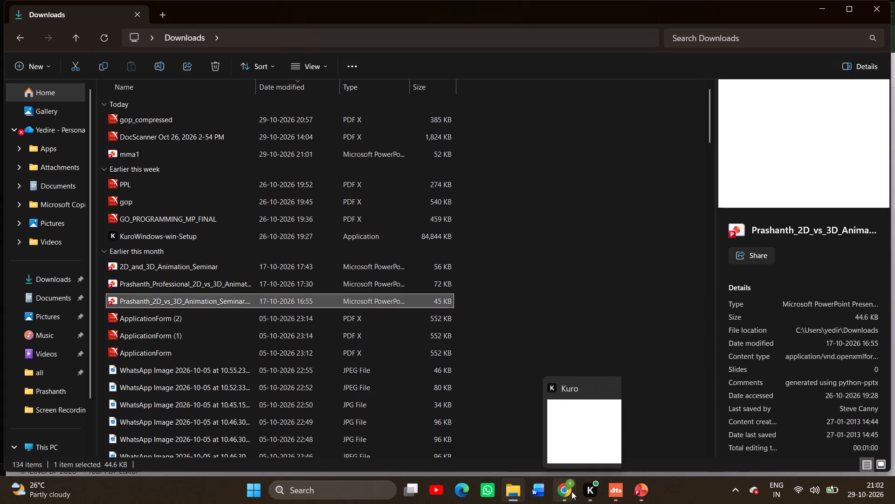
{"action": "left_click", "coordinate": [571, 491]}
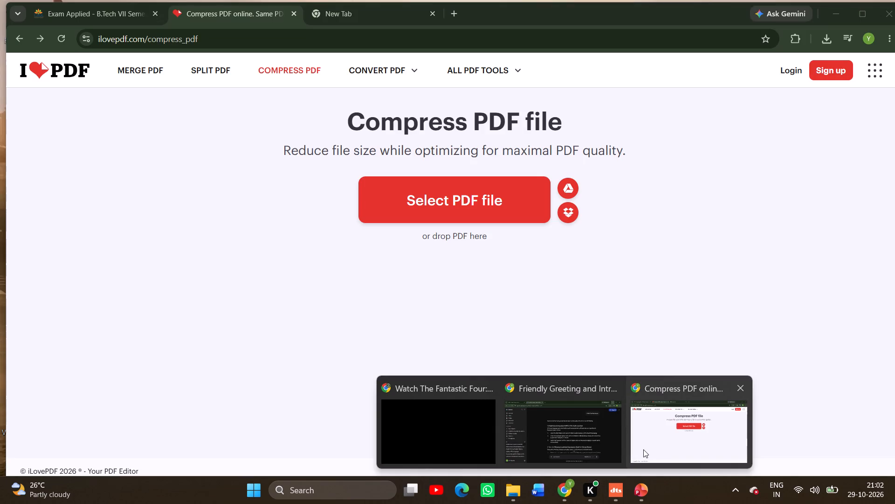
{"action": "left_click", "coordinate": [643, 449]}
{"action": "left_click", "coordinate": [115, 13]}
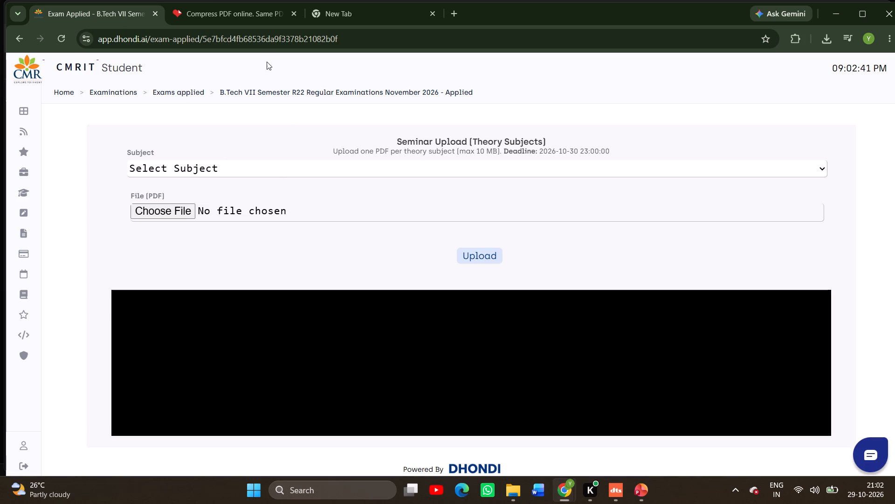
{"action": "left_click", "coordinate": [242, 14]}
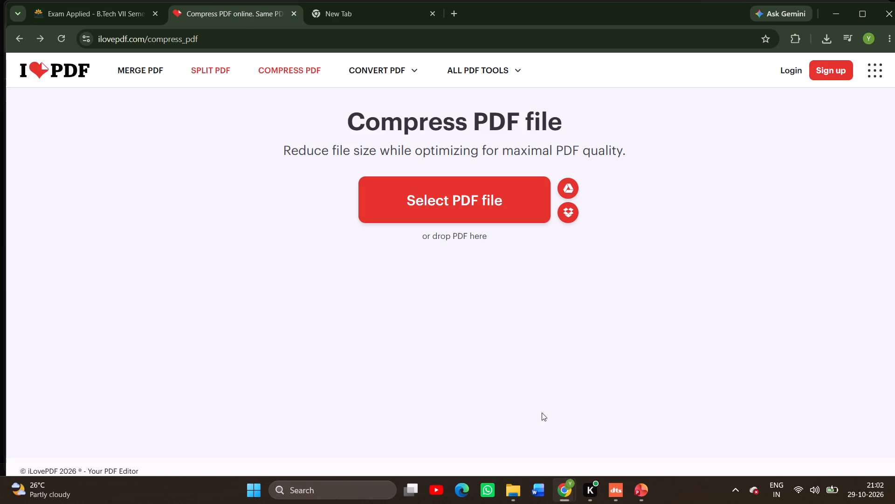
Return to the exam page's Seminar Upload form and choose MULTIMEDIA AND ANIMATION - 22OE72 as the subject.
{"action": "left_click", "coordinate": [506, 490]}
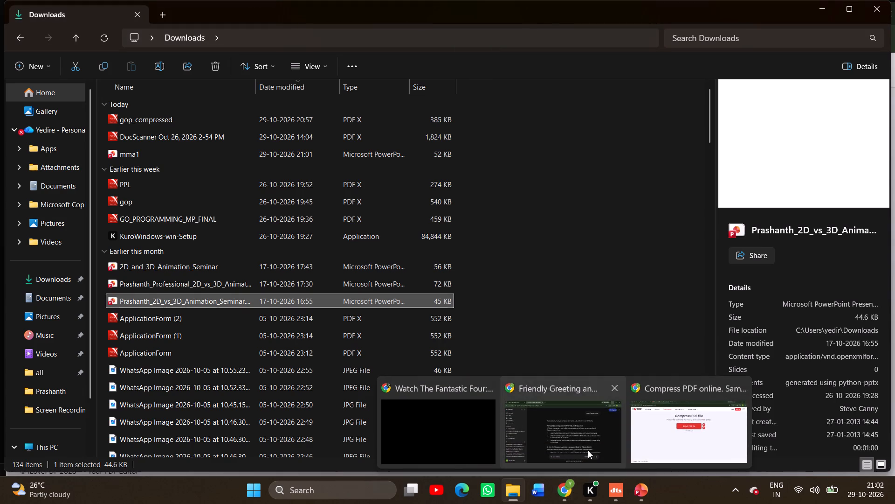
{"action": "left_click", "coordinate": [644, 438]}
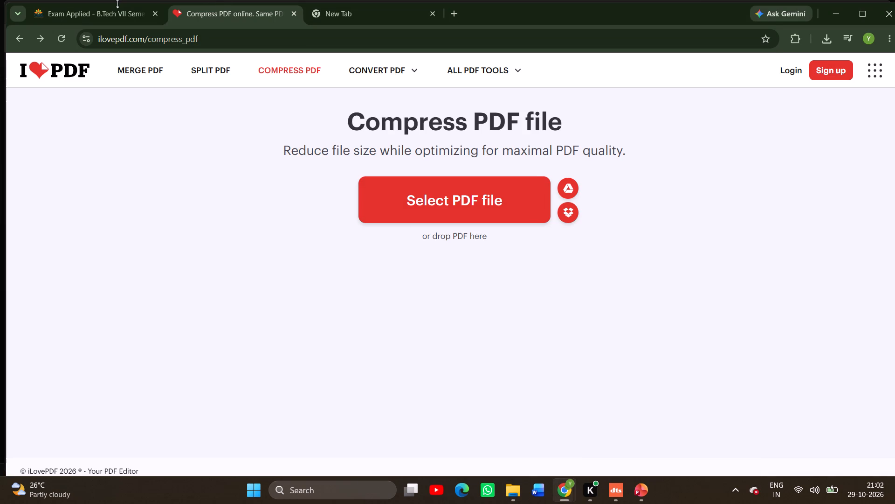
{"action": "left_click", "coordinate": [117, 3]}
{"action": "left_click", "coordinate": [115, 10]}
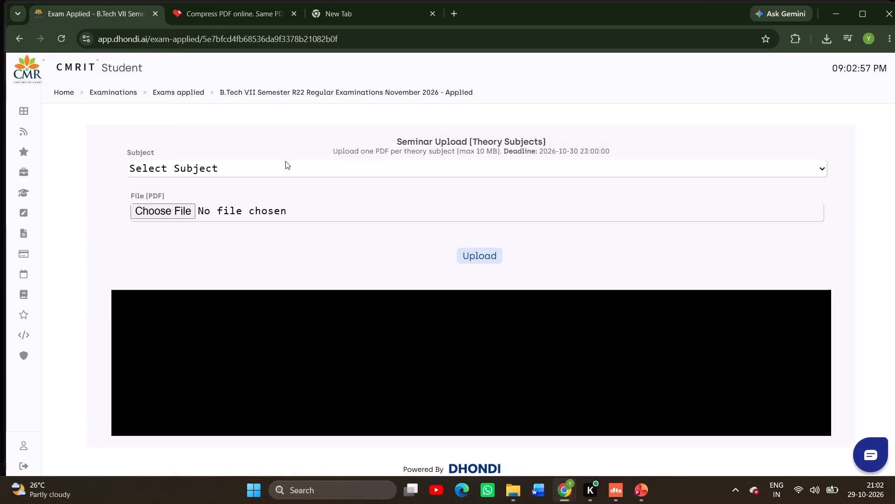
{"action": "left_click", "coordinate": [284, 168]}
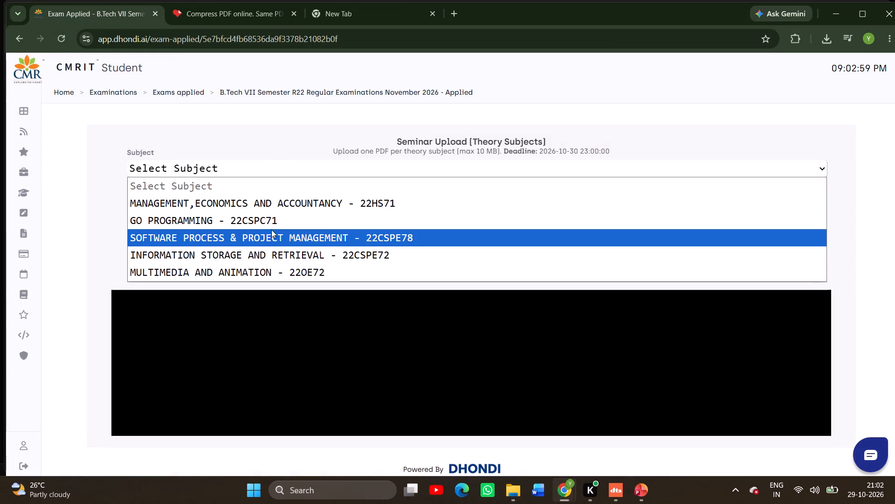
{"action": "left_click", "coordinate": [268, 270]}
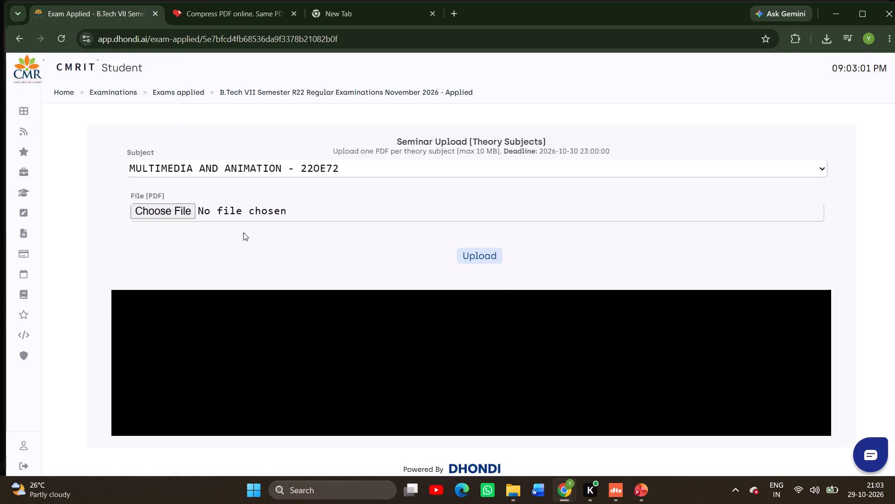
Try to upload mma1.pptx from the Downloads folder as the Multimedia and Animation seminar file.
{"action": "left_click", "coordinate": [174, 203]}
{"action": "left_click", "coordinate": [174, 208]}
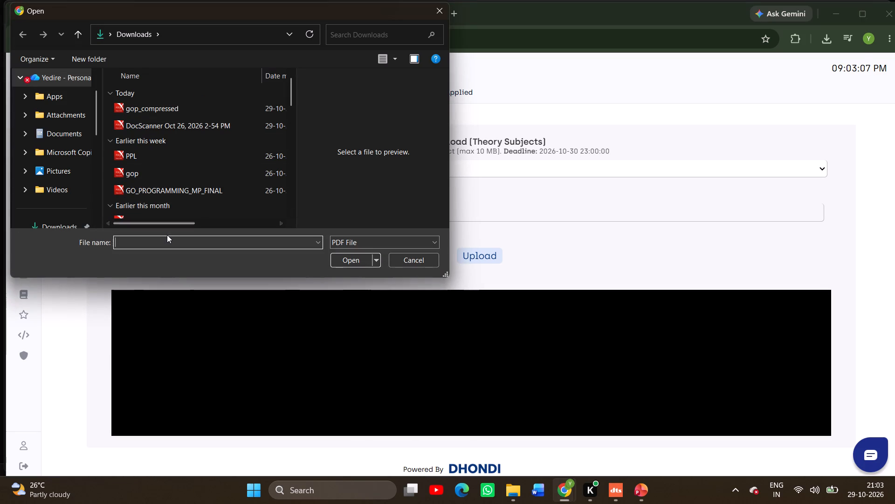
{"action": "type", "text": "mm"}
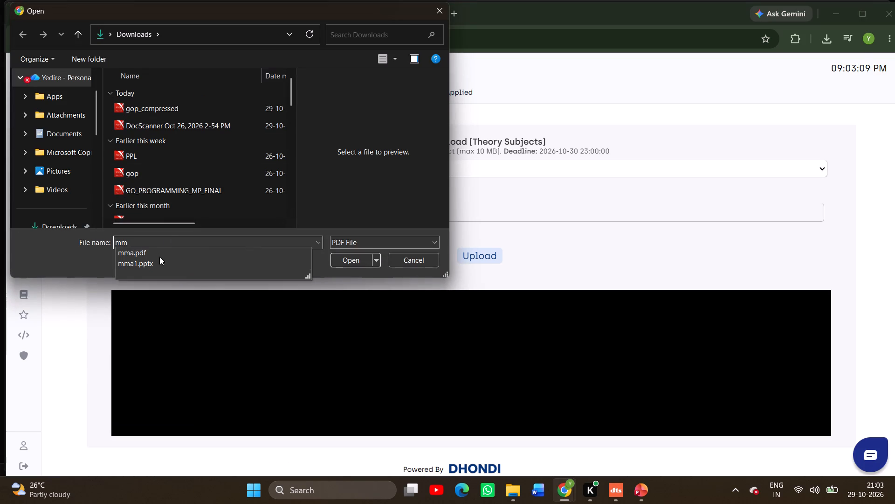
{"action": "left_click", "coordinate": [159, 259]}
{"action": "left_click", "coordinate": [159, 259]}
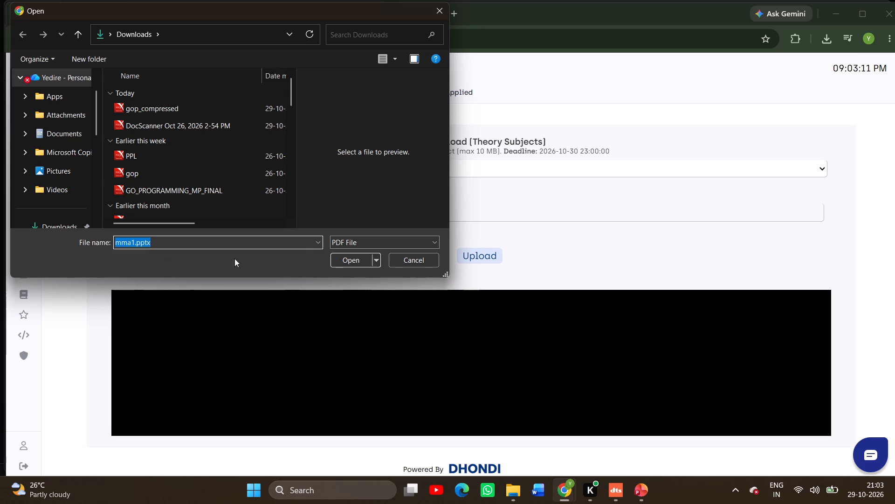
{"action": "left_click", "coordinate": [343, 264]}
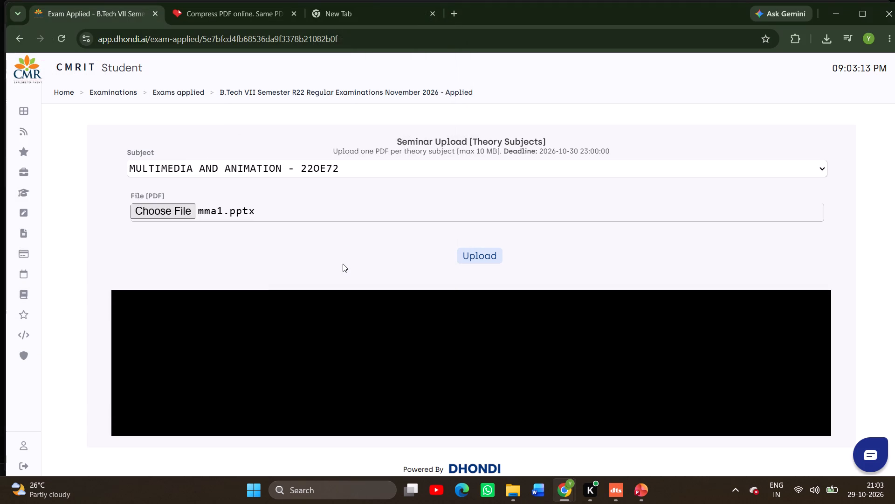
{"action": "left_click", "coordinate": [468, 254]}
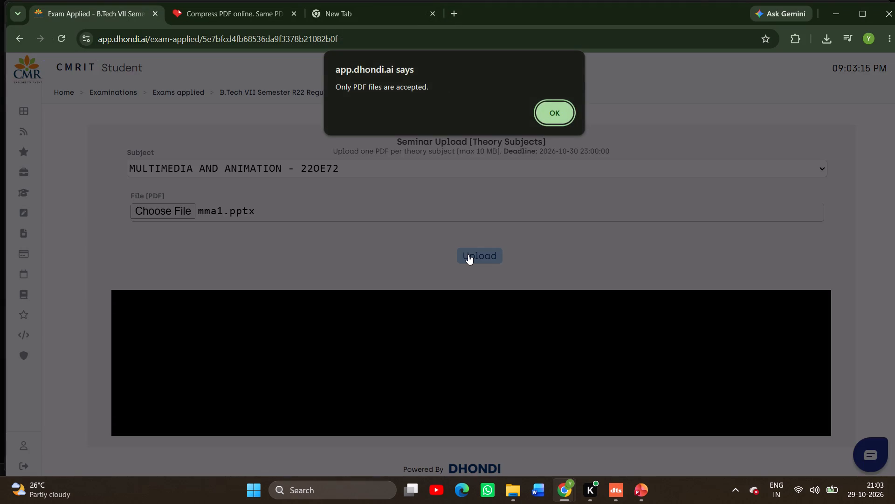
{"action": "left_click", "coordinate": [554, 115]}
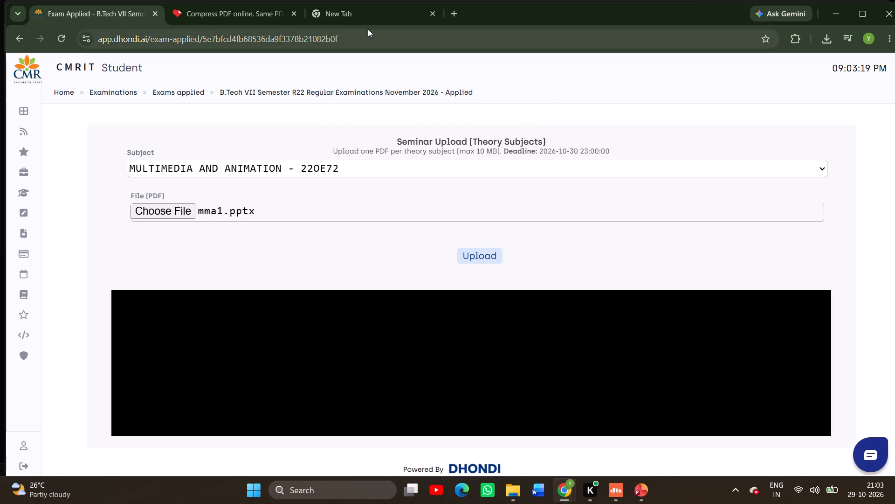
Switch to PowerPoint, save the presentation as a PDF named mma1 in the Downloads folder, and close PowerPoint.
{"action": "left_click", "coordinate": [630, 495]}
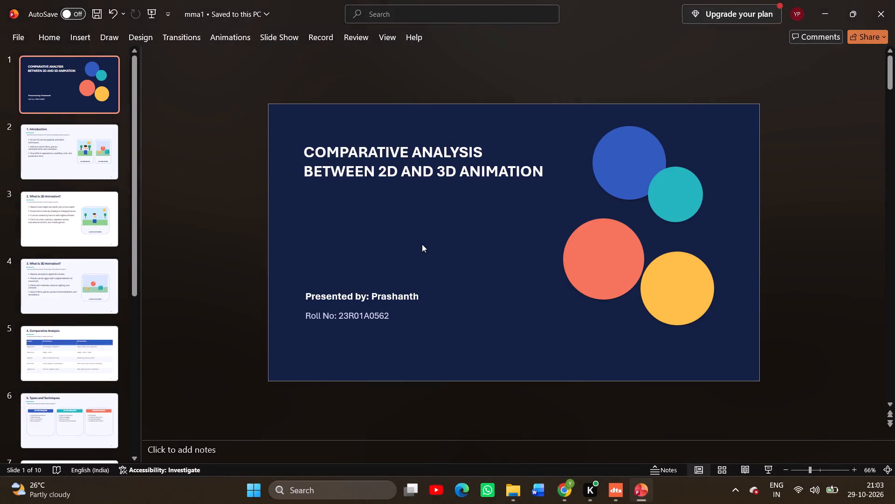
{"action": "left_click", "coordinate": [18, 39]}
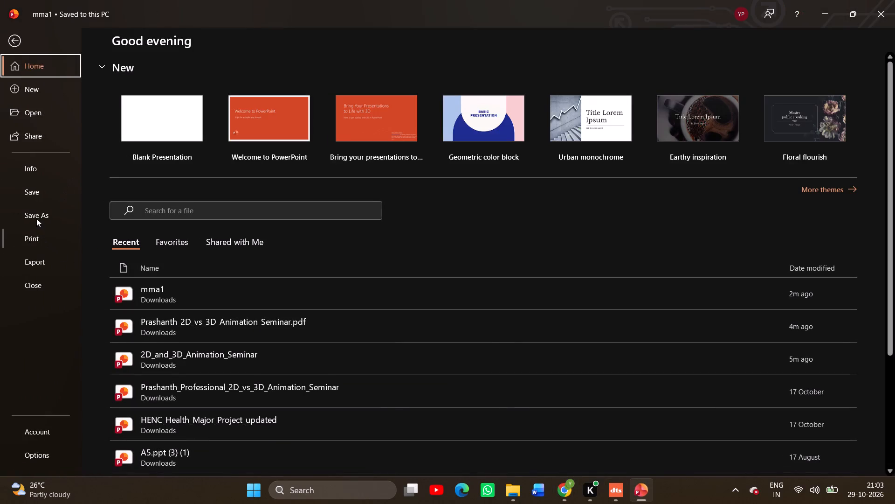
{"action": "left_click", "coordinate": [34, 213]}
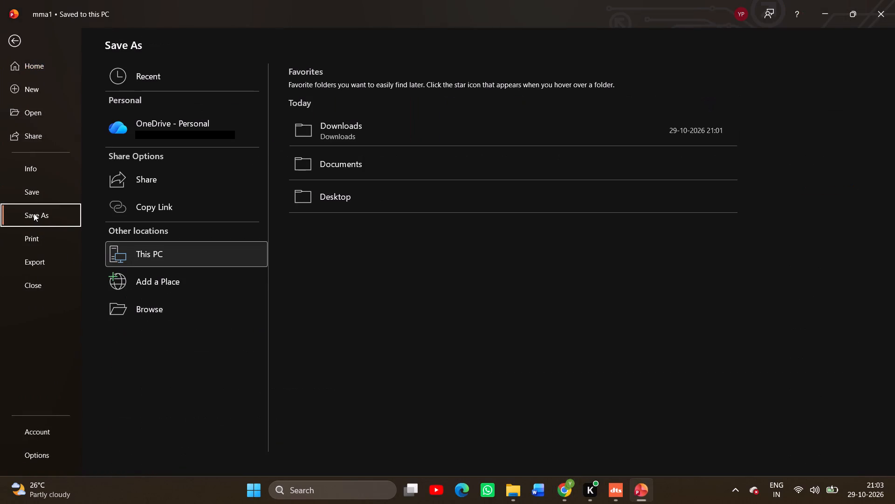
{"action": "left_click", "coordinate": [324, 128]}
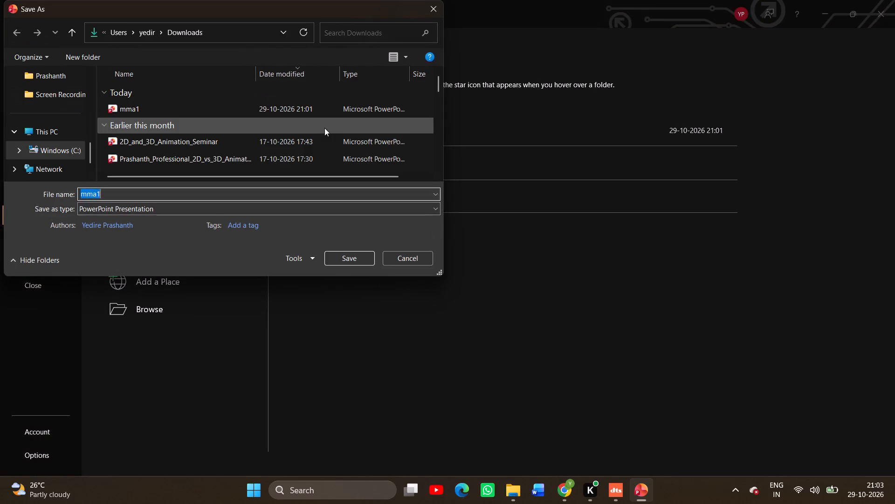
{"action": "left_click", "coordinate": [258, 208]}
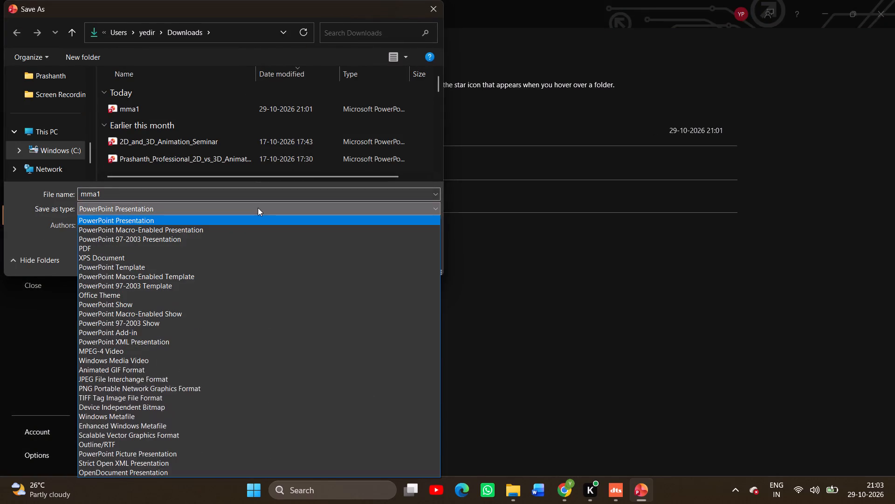
{"action": "left_click", "coordinate": [220, 252]}
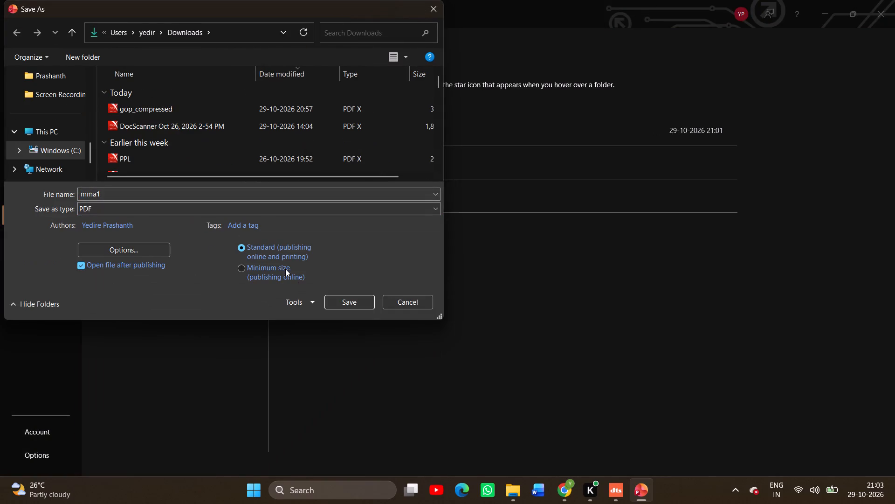
{"action": "left_click", "coordinate": [335, 305]}
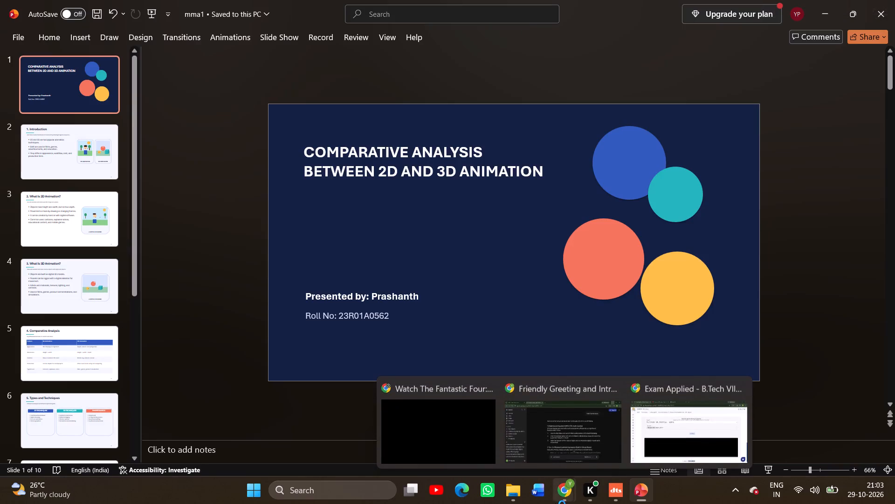
{"action": "left_click", "coordinate": [894, 0]}
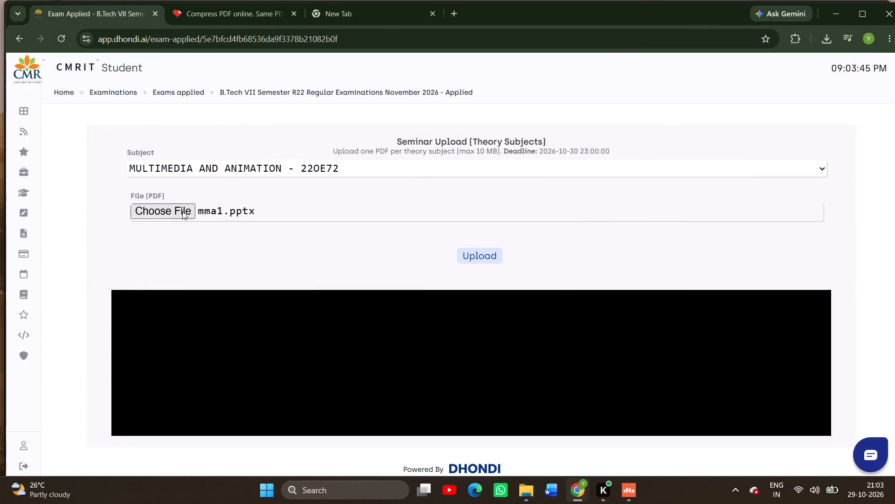
Browse for the seminar file again on the exam page and select the mma1 PDF in the Downloads folder.
{"action": "left_click", "coordinate": [169, 217]}
{"action": "left_click", "coordinate": [169, 217]}
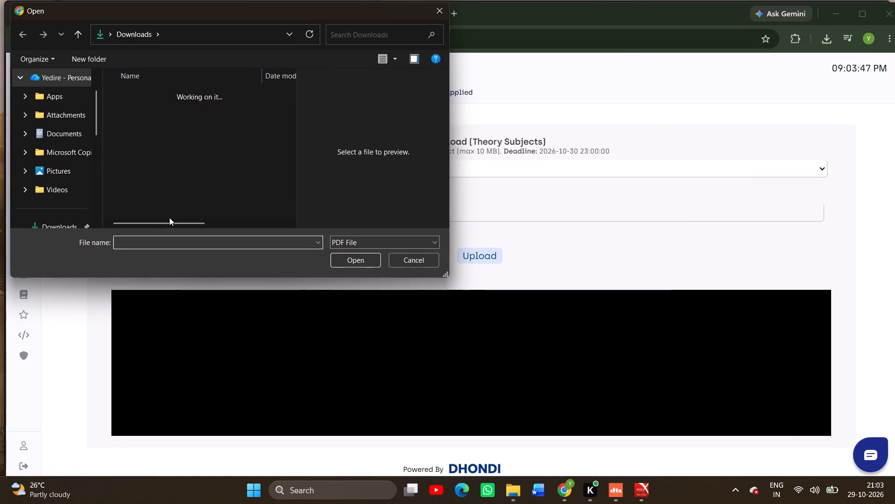
{"action": "left_click", "coordinate": [144, 108]}
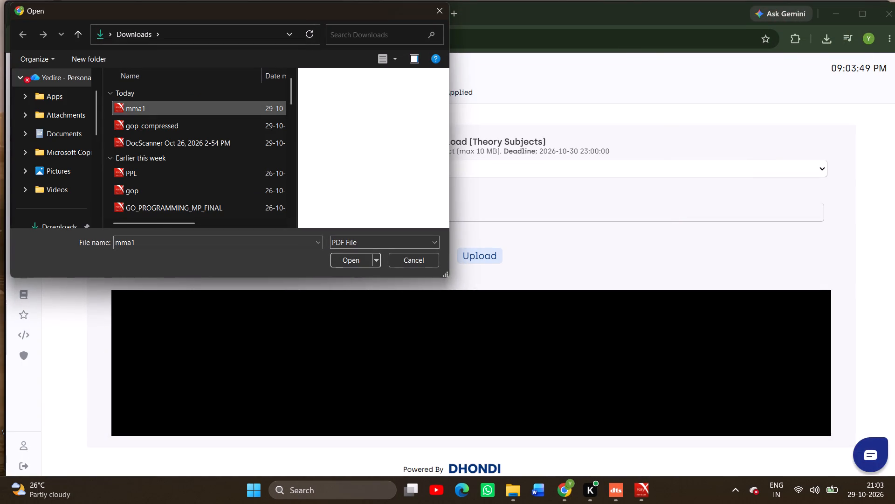
Check the selected mma1 PDF's date, type and file size in the Downloads file listing.
{"action": "scroll", "coordinate": [280, 179], "scroll_direction": "left", "scroll_amount": 4}
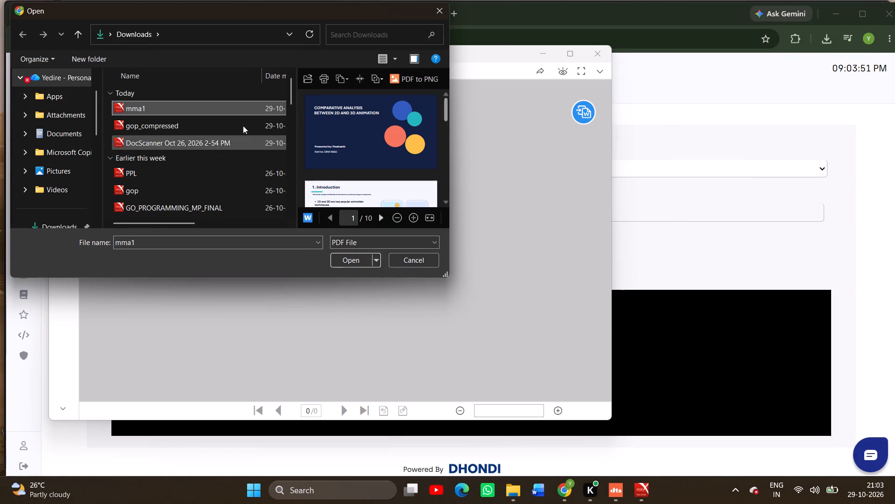
{"action": "scroll", "coordinate": [270, 114], "scroll_direction": "left", "scroll_amount": 3}
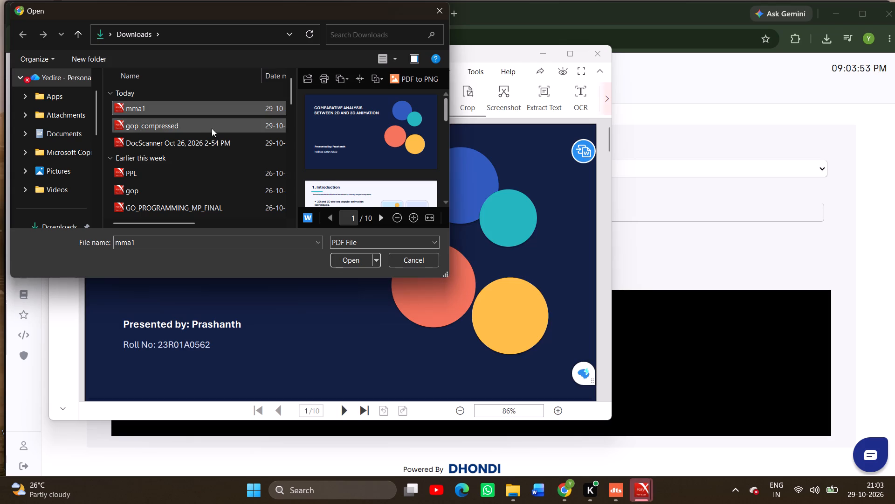
{"action": "left_click_drag", "start_coordinate": [186, 222], "coordinate": [192, 221]}
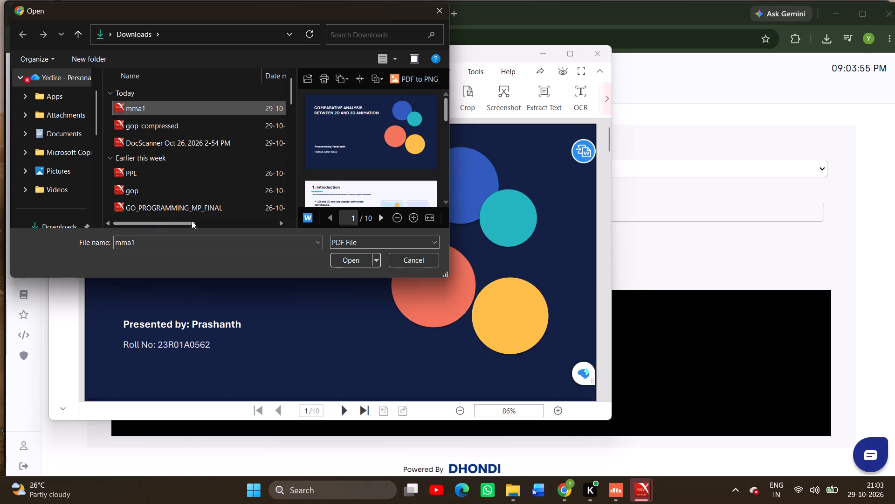
{"action": "left_click_drag", "start_coordinate": [192, 221], "coordinate": [307, 222]}
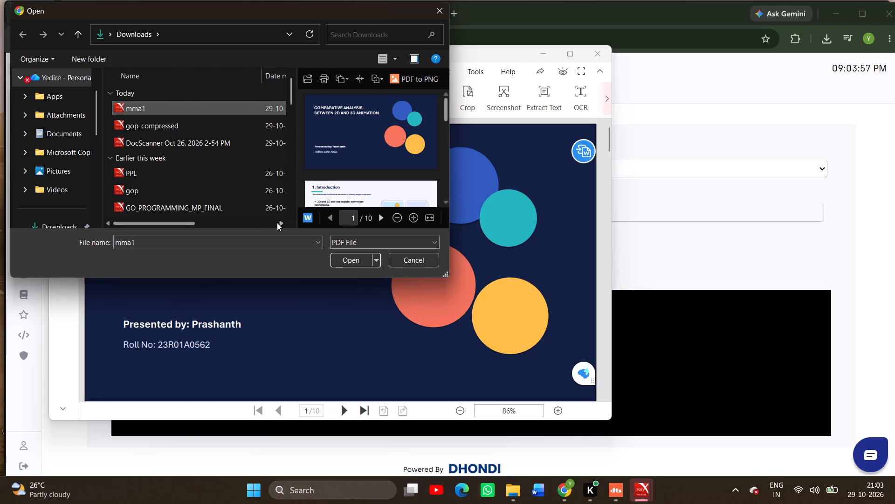
{"action": "left_click", "coordinate": [277, 223]}
{"action": "double_click", "coordinate": [278, 223]}
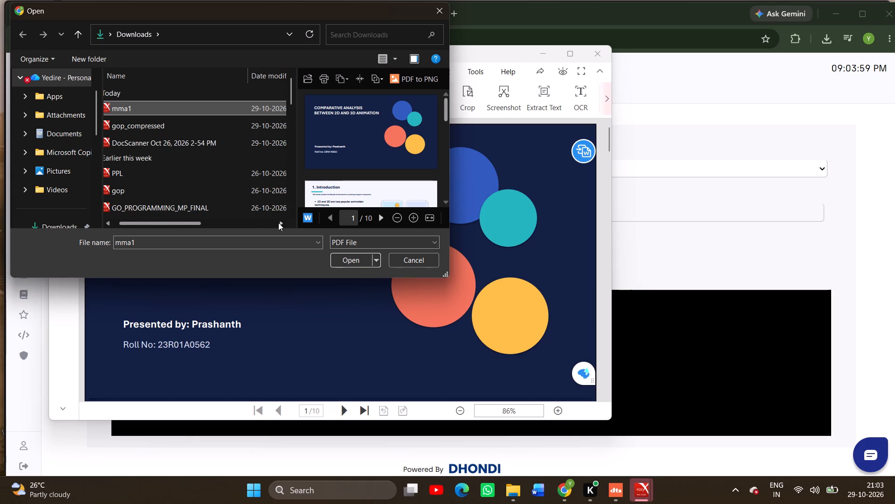
{"action": "triple_click", "coordinate": [278, 223]}
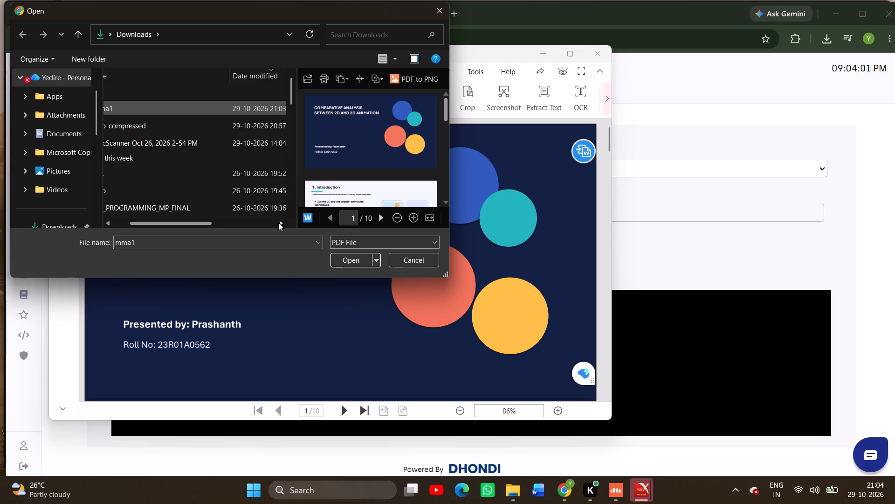
{"action": "triple_click", "coordinate": [278, 223]}
{"action": "triple_click", "coordinate": [278, 223]}
{"action": "triple_click", "coordinate": [278, 223]}
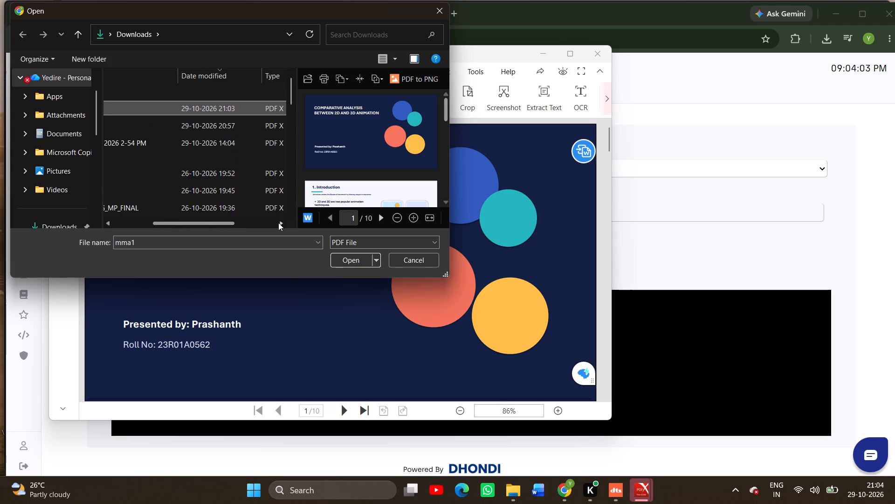
{"action": "triple_click", "coordinate": [278, 223]}
{"action": "triple_click", "coordinate": [278, 223]}
{"action": "triple_click", "coordinate": [278, 223]}
{"action": "triple_click", "coordinate": [278, 223]}
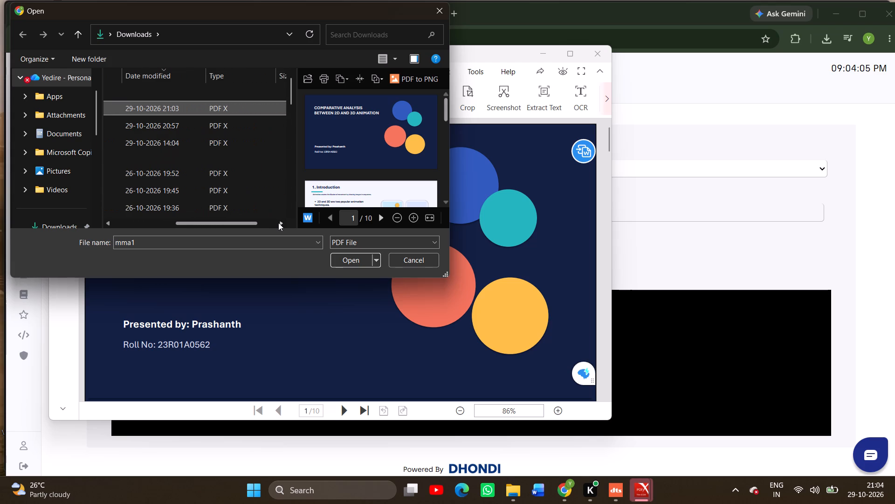
{"action": "triple_click", "coordinate": [278, 223]}
{"action": "triple_click", "coordinate": [278, 223]}
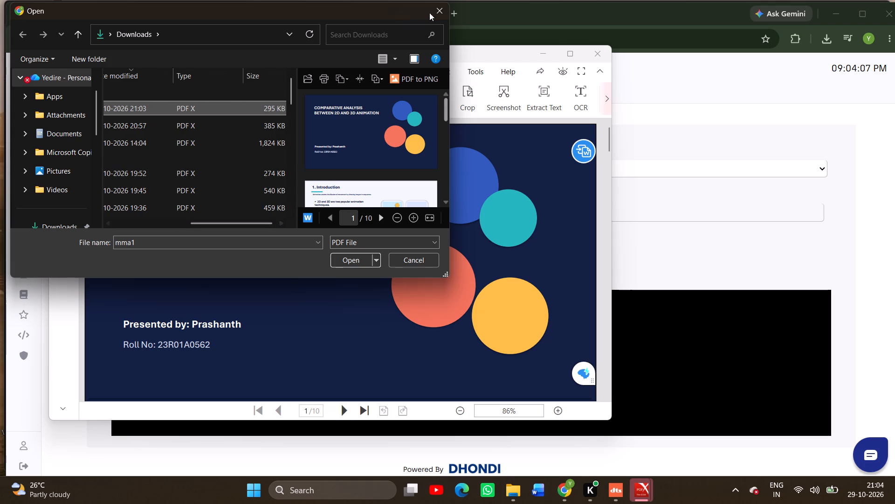
Attach the selected mma1 PDF and upload it as the Multimedia and Animation seminar.
{"action": "left_click", "coordinate": [358, 259]}
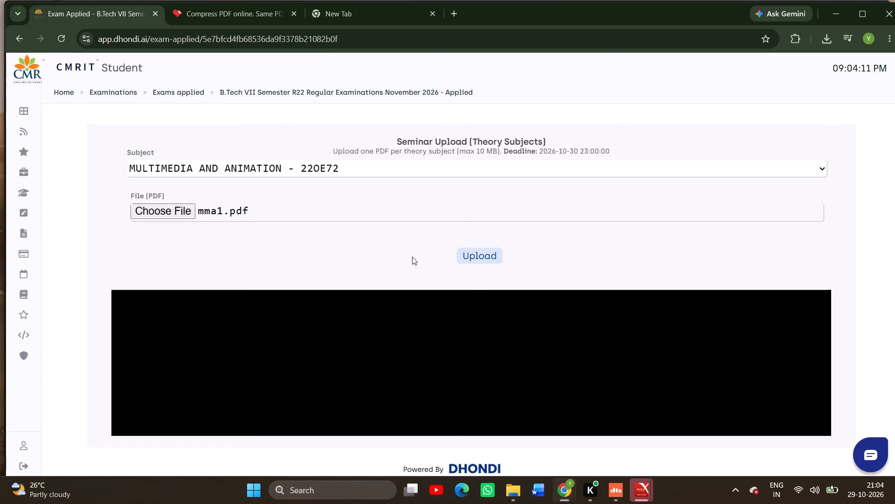
{"action": "left_click", "coordinate": [469, 258]}
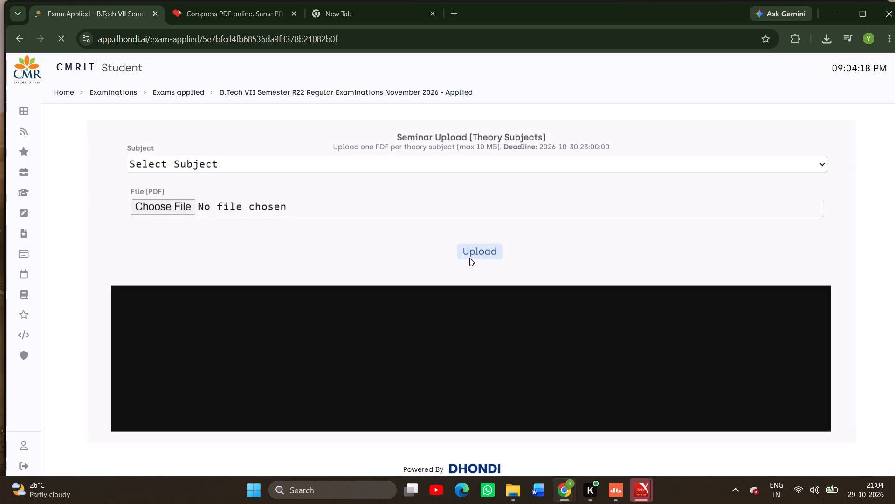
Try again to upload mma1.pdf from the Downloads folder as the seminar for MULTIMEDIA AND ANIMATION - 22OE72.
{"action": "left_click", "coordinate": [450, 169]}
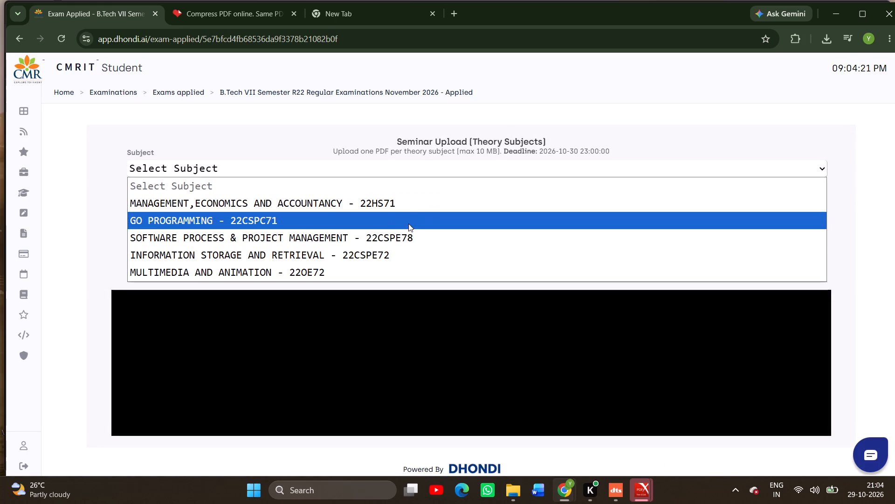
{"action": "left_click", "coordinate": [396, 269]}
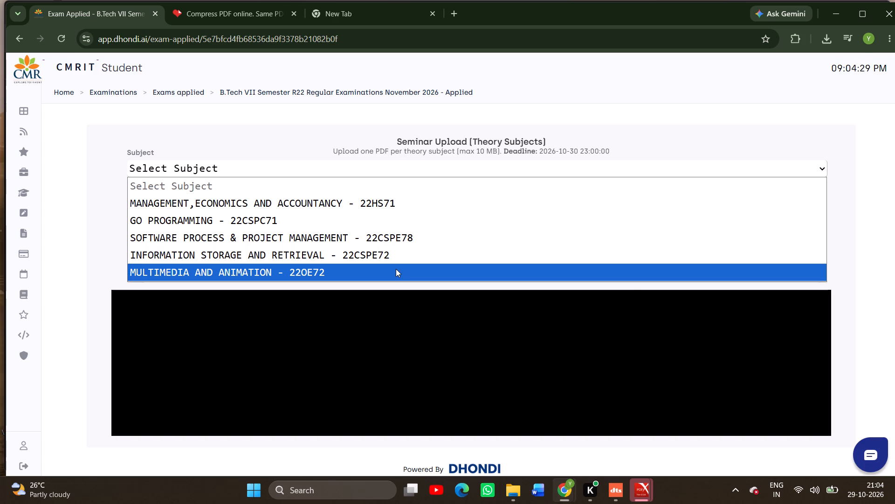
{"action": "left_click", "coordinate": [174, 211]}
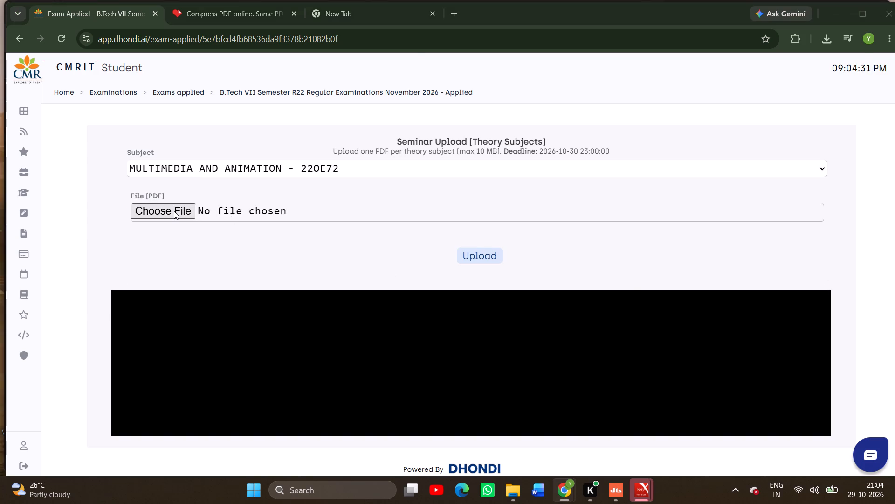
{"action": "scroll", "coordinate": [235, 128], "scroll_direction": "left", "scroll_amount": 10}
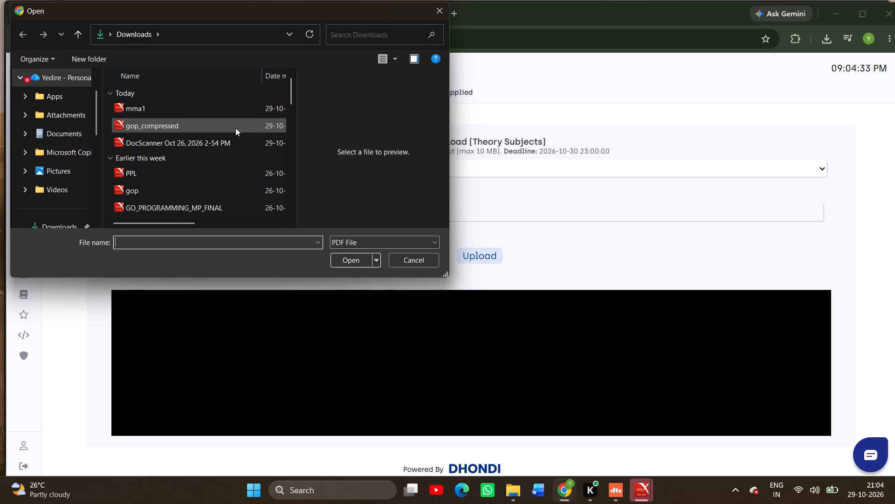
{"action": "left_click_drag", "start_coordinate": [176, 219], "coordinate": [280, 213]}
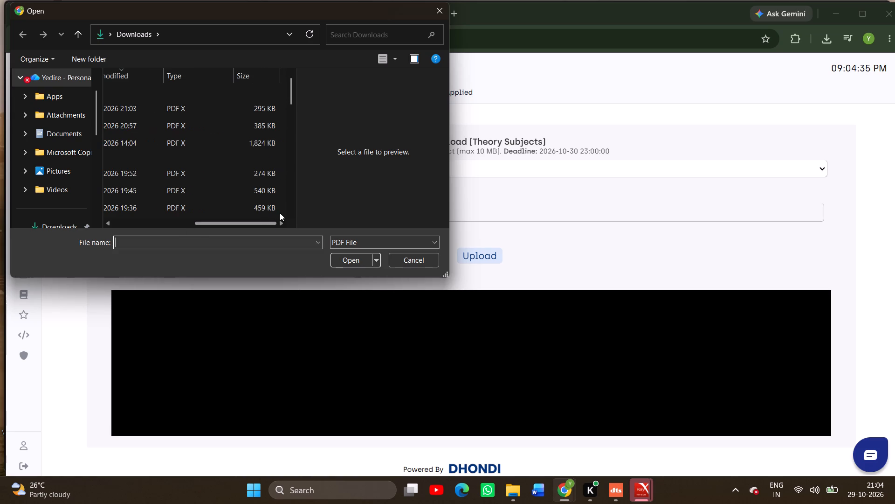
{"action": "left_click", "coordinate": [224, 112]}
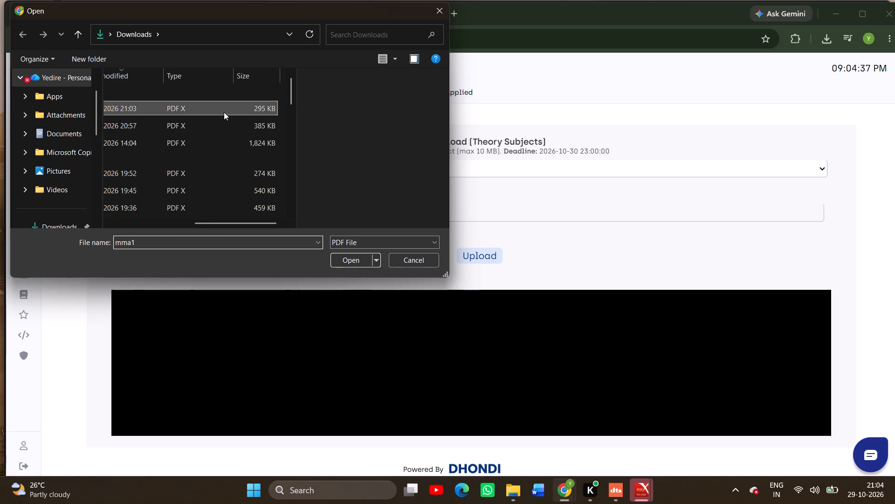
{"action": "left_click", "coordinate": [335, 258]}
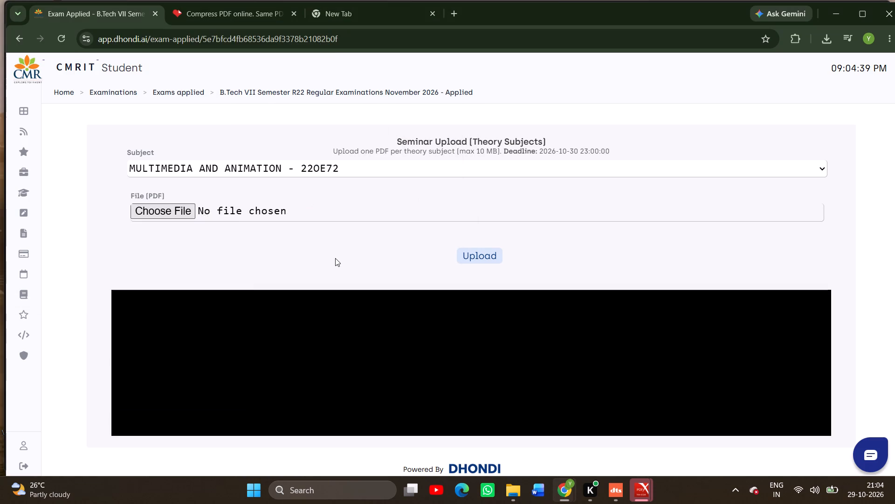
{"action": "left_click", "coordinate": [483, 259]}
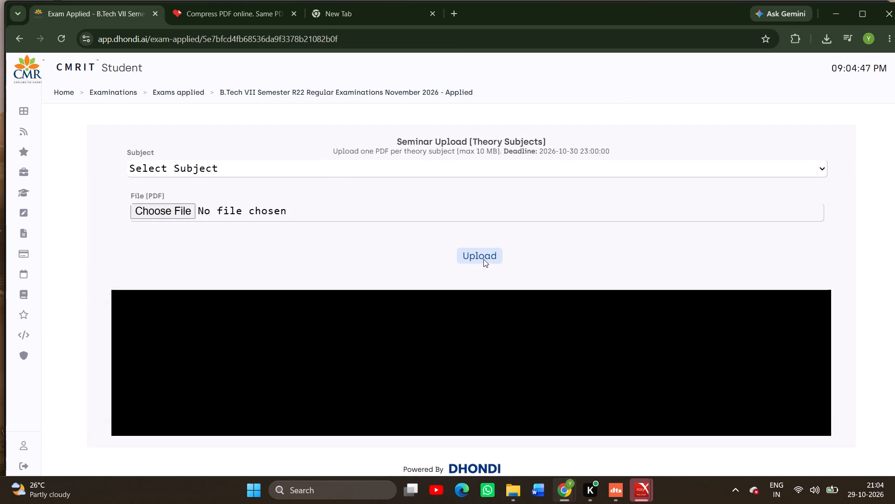
{"action": "left_click", "coordinate": [361, 7]}
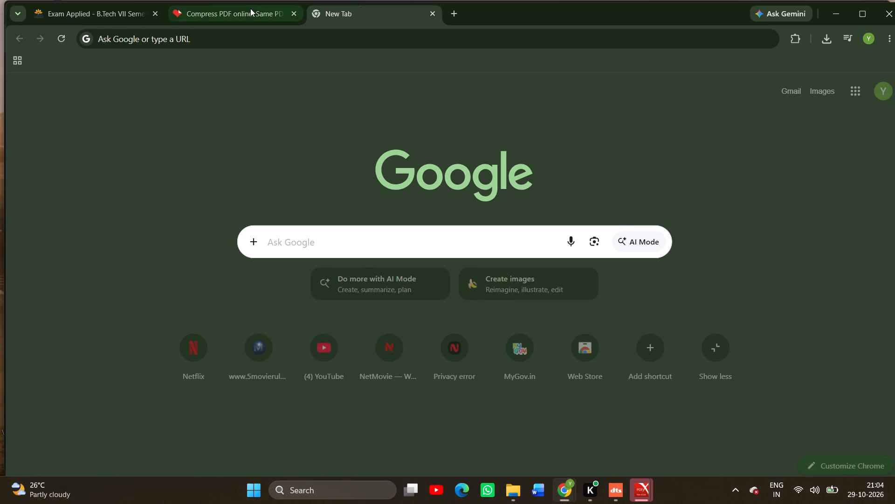
{"action": "left_click", "coordinate": [250, 8]}
{"action": "left_click", "coordinate": [417, 209]}
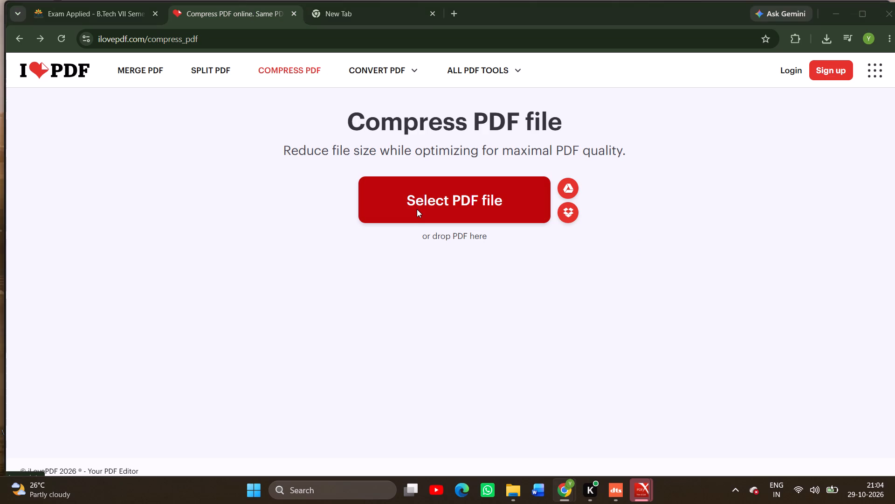
{"action": "left_click", "coordinate": [240, 106]}
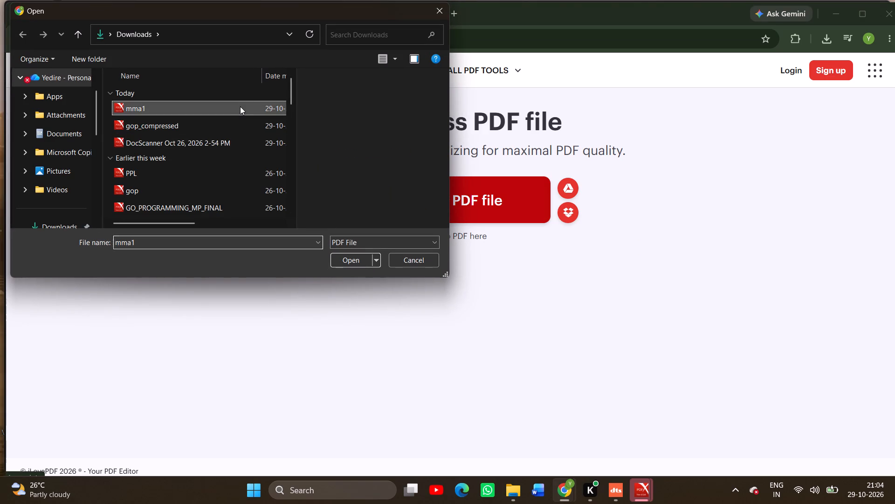
{"action": "left_click", "coordinate": [343, 259]}
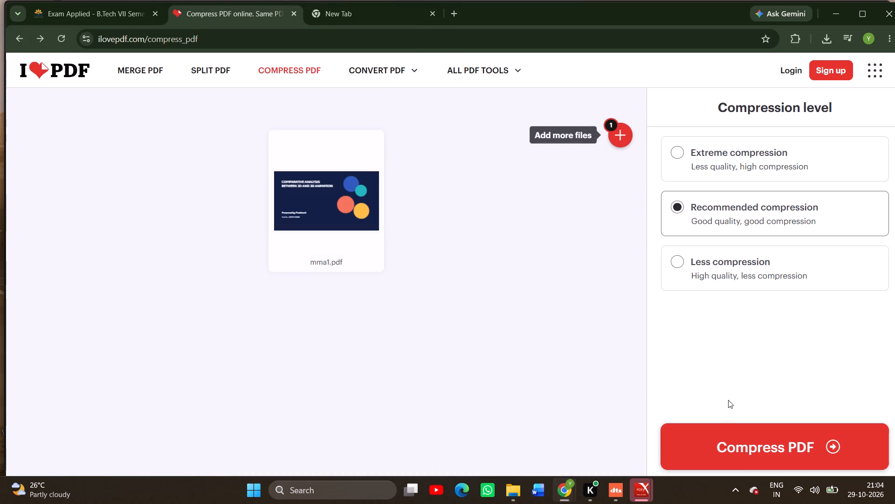
{"action": "left_click", "coordinate": [714, 442]}
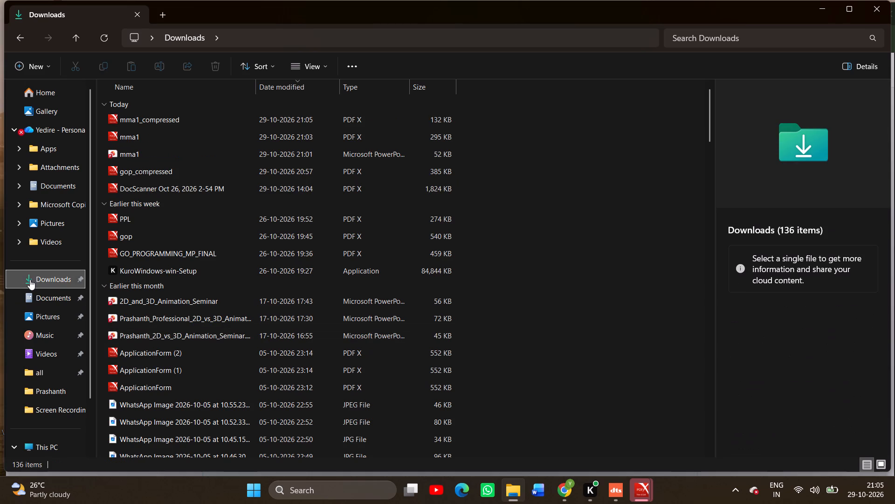
{"action": "left_click", "coordinate": [823, 3]}
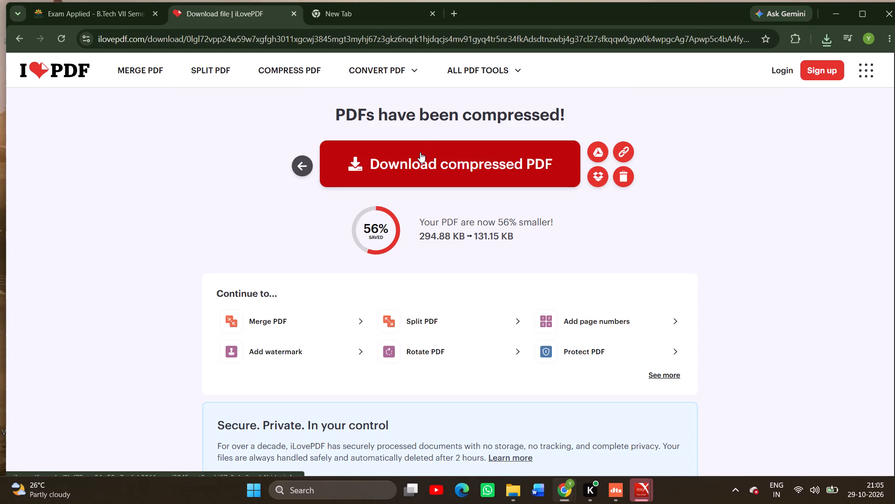
On the exam page, upload mma1_compressed.pdf as the MULTIMEDIA AND ANIMATION - 22OE72 seminar and check the subject list.
{"action": "left_click", "coordinate": [122, 8]}
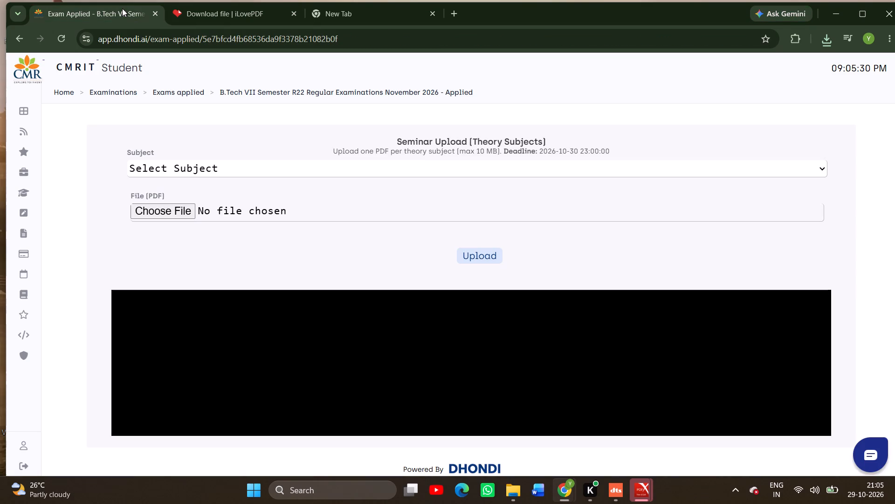
{"action": "left_click", "coordinate": [250, 170]}
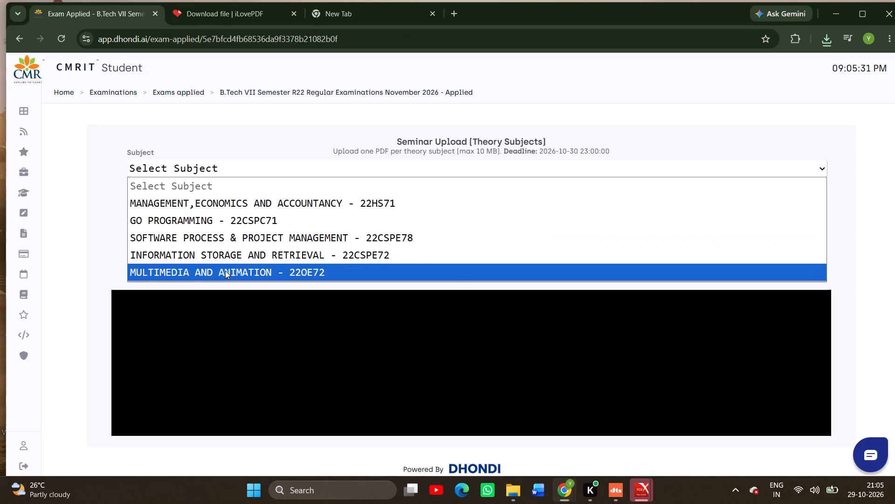
{"action": "left_click", "coordinate": [225, 271]}
{"action": "left_click", "coordinate": [184, 217]}
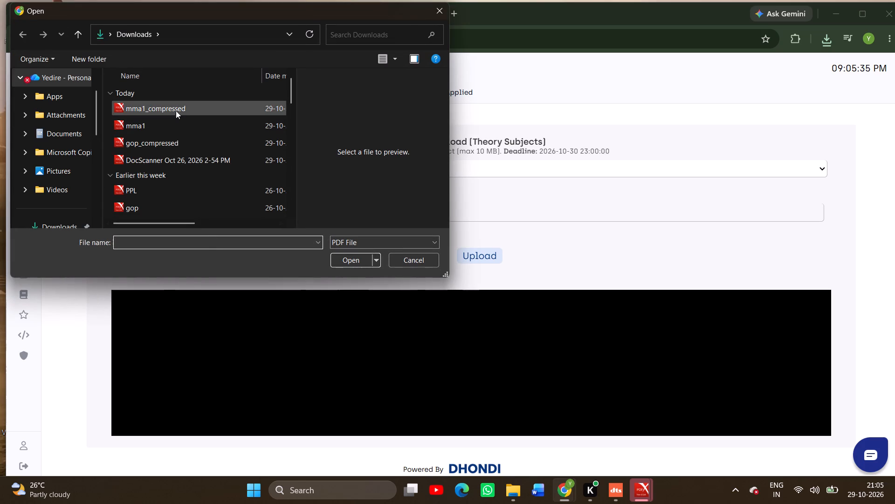
{"action": "left_click", "coordinate": [176, 109]}
{"action": "left_click", "coordinate": [336, 263]}
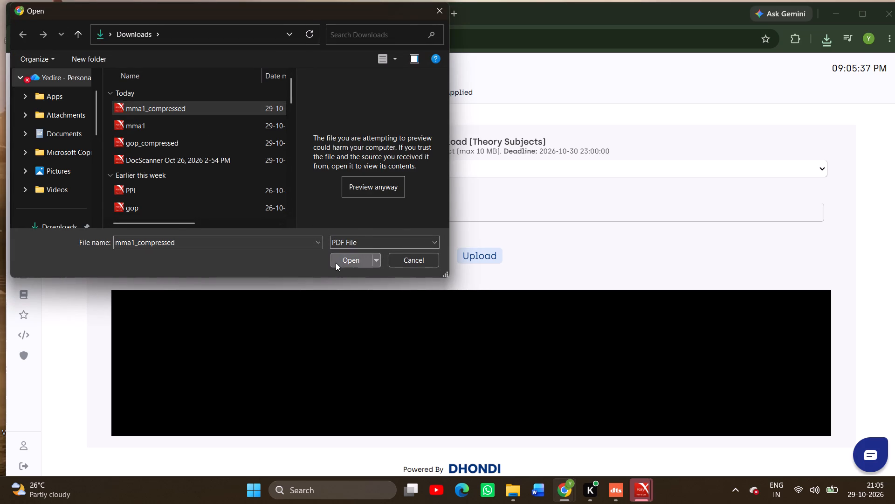
{"action": "left_click", "coordinate": [471, 250]}
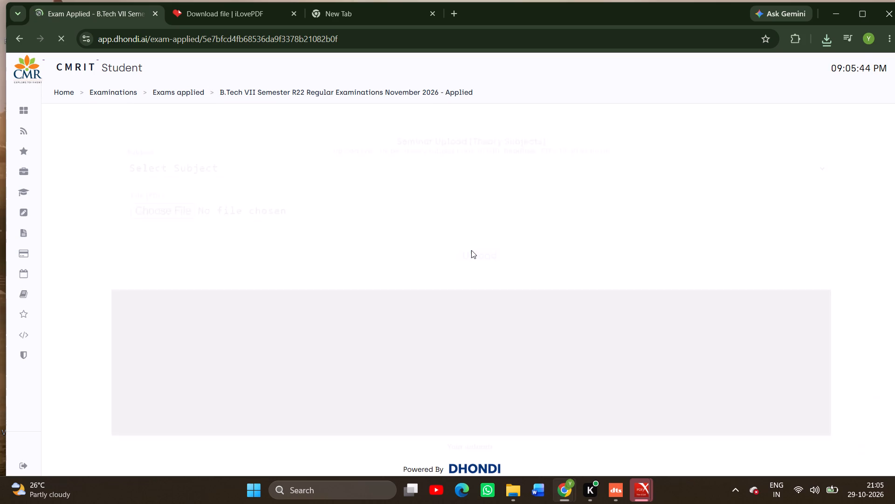
{"action": "left_click", "coordinate": [420, 162]}
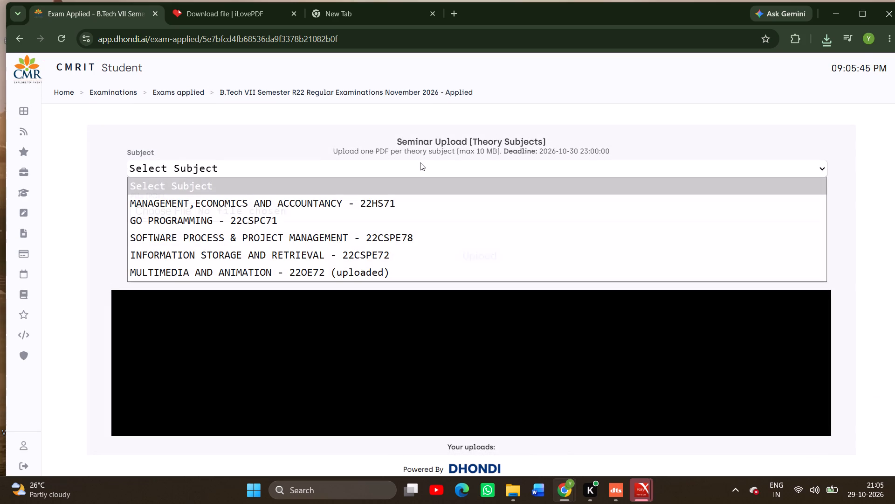
{"action": "left_click", "coordinate": [420, 162]}
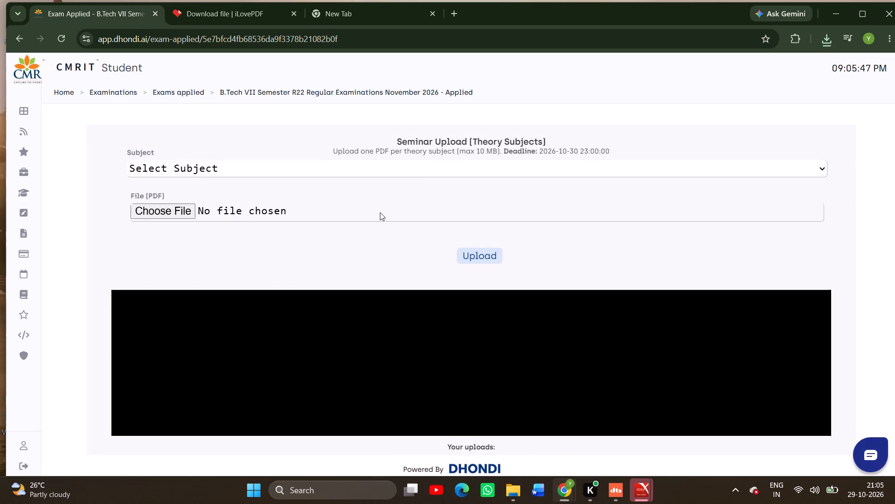
Switch to File Explorer with the Downloads folder open.
{"action": "left_click", "coordinate": [510, 499]}
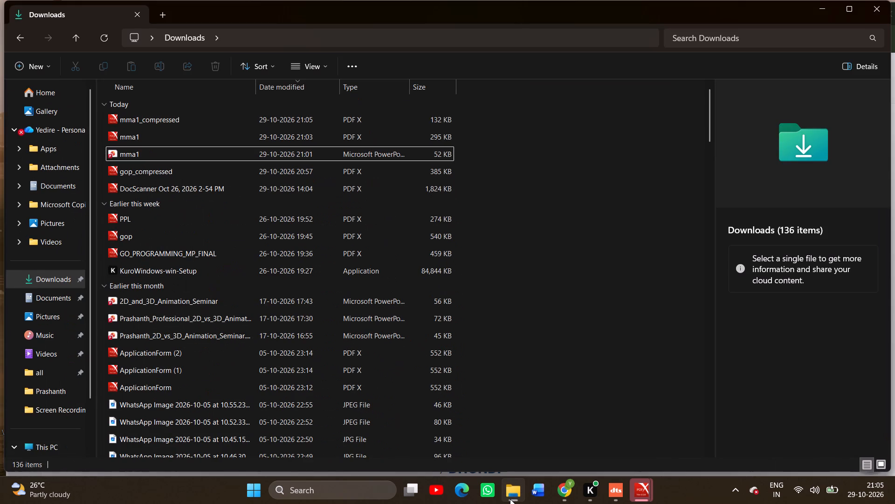